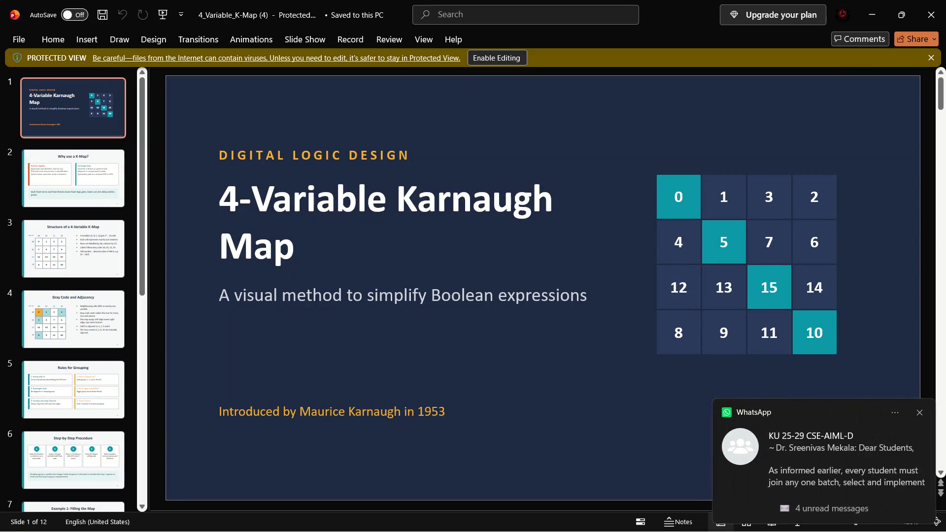
Dismiss the chat notification and look through the slides of the 4-Variable Karnaugh Map presentation.
{"action": "left_click", "coordinate": [913, 414]}
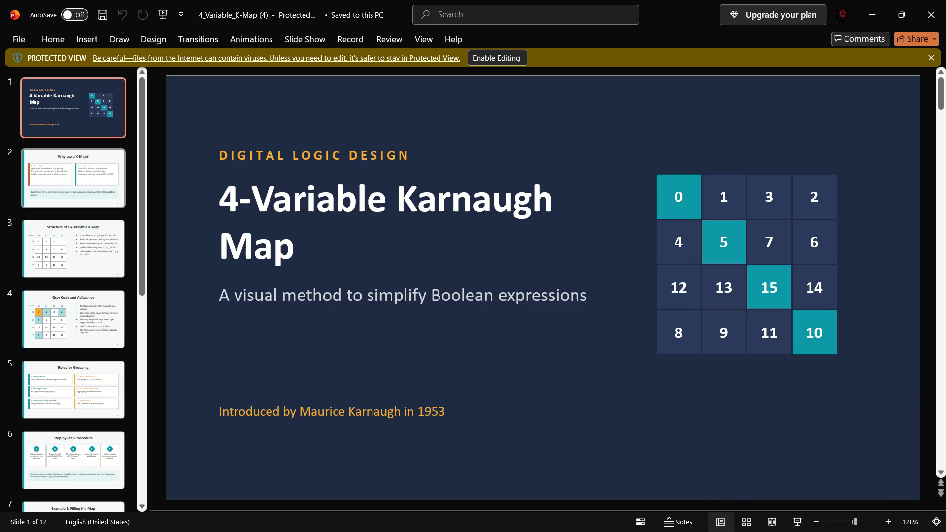
{"action": "left_click", "coordinate": [99, 183]}
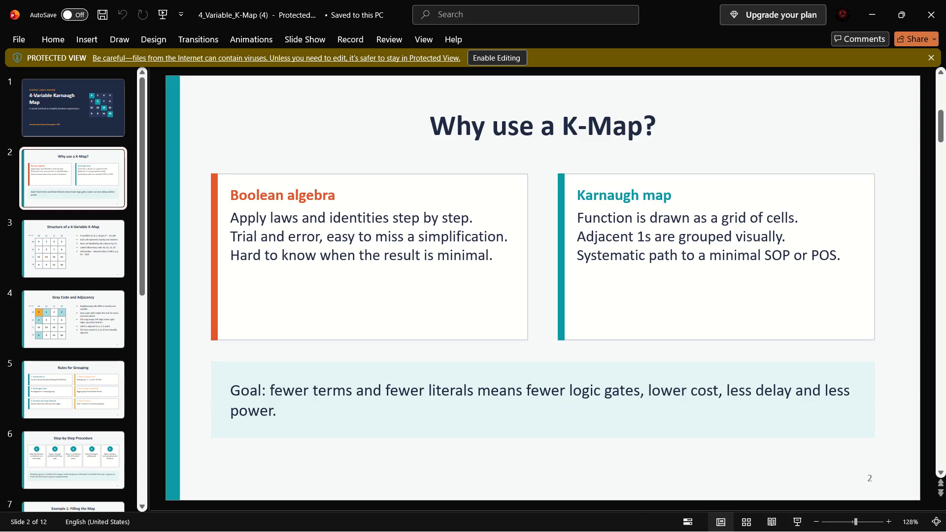
{"action": "key", "text": "Right"}
{"action": "key", "text": "Down"}
{"action": "key", "text": "Down"}
{"action": "scroll", "coordinate": [99, 183], "scroll_direction": "down", "scroll_amount": 8}
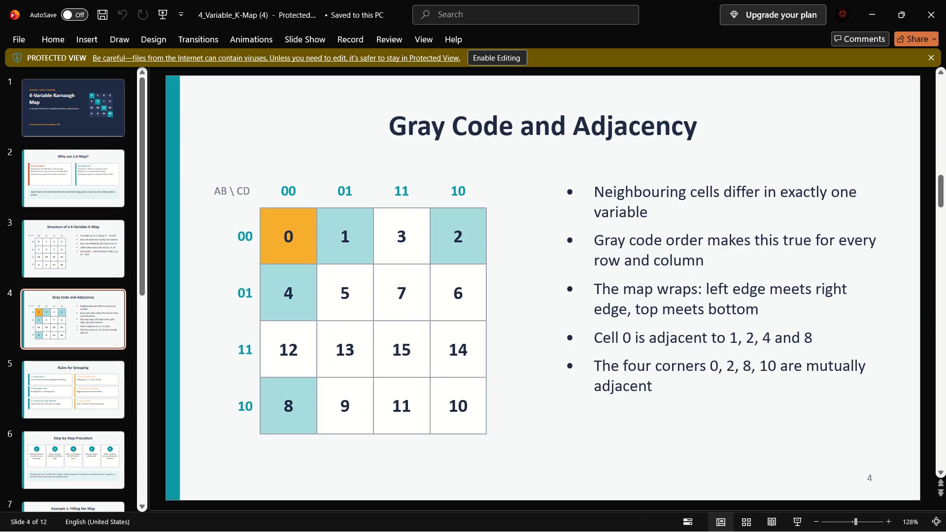
{"action": "scroll", "coordinate": [99, 183], "scroll_direction": "down", "scroll_amount": 1}
{"action": "scroll", "coordinate": [99, 183], "scroll_direction": "up", "scroll_amount": 6}
{"action": "scroll", "coordinate": [99, 183], "scroll_direction": "down", "scroll_amount": 5}
{"action": "scroll", "coordinate": [31, 305], "scroll_direction": "down", "scroll_amount": 8}
{"action": "scroll", "coordinate": [46, 342], "scroll_direction": "down", "scroll_amount": 1}
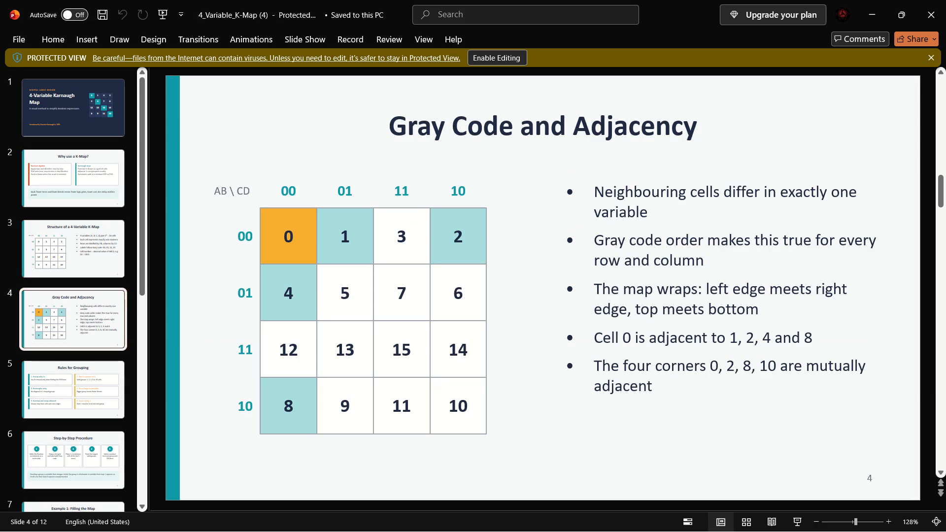
{"action": "left_click_drag", "start_coordinate": [147, 289], "coordinate": [137, 484]}
{"action": "scroll", "coordinate": [91, 441], "scroll_direction": "down", "scroll_amount": 3}
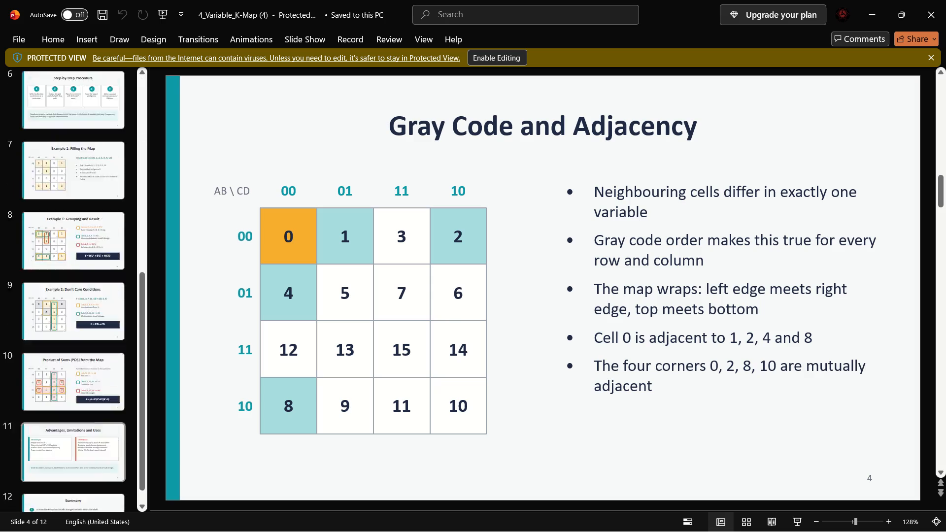
{"action": "scroll", "coordinate": [91, 441], "scroll_direction": "down", "scroll_amount": 19}
{"action": "scroll", "coordinate": [91, 441], "scroll_direction": "up", "scroll_amount": 8}
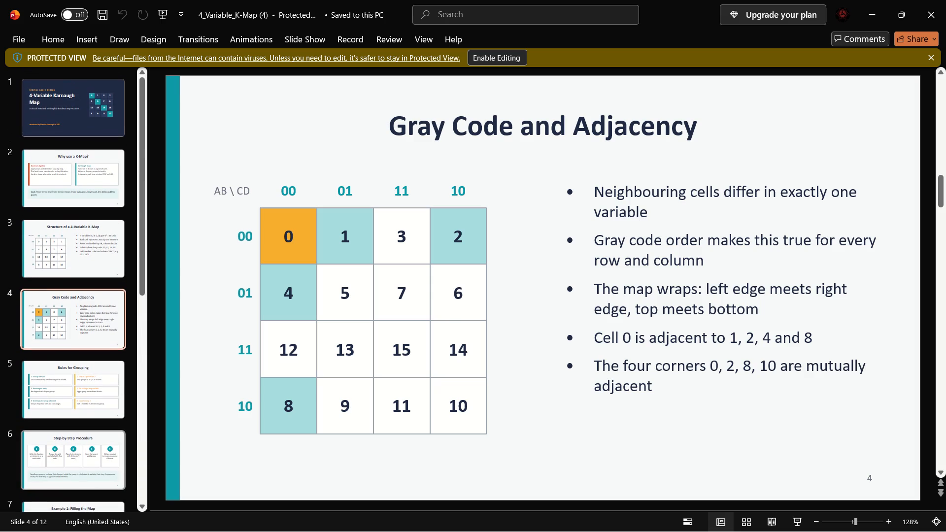
Examine the Structure of a 4-Variable K-Map slide, ending back at the presentation's title slide.
{"action": "left_click", "coordinate": [80, 296]}
{"action": "left_click", "coordinate": [82, 256]}
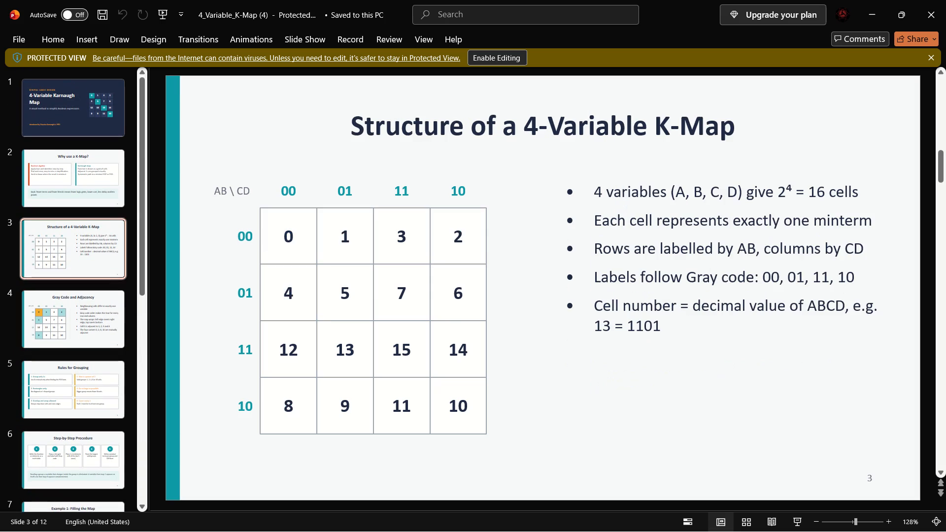
{"action": "left_click", "coordinate": [86, 220]}
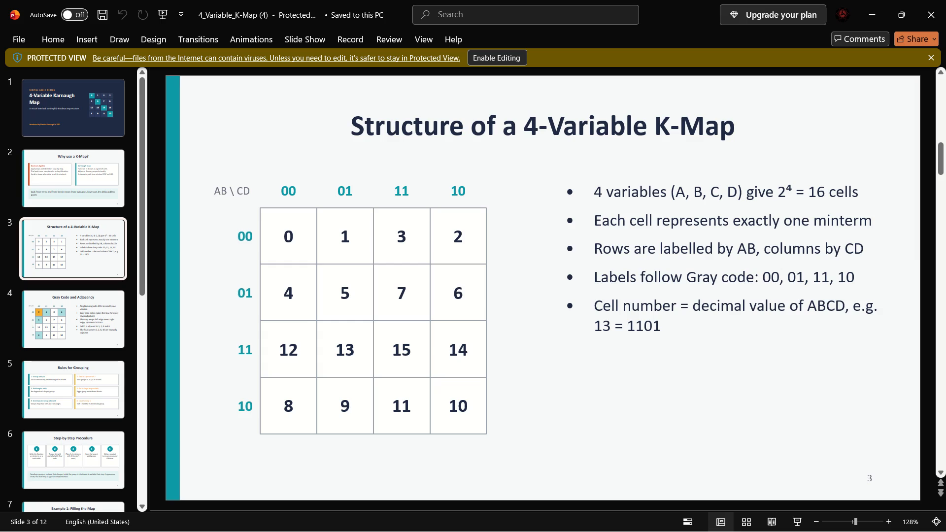
{"action": "scroll", "coordinate": [86, 220], "scroll_direction": "right", "scroll_amount": 1}
{"action": "scroll", "coordinate": [86, 220], "scroll_direction": "up", "scroll_amount": 5}
{"action": "scroll", "coordinate": [86, 220], "scroll_direction": "down", "scroll_amount": 1}
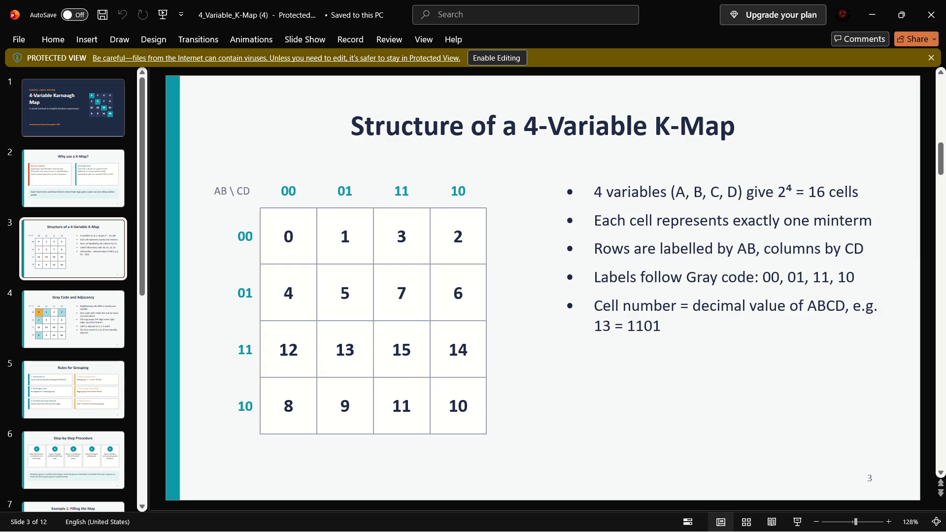
{"action": "left_click", "coordinate": [86, 220]}
{"action": "scroll", "coordinate": [86, 220], "scroll_direction": "down", "scroll_amount": 1}
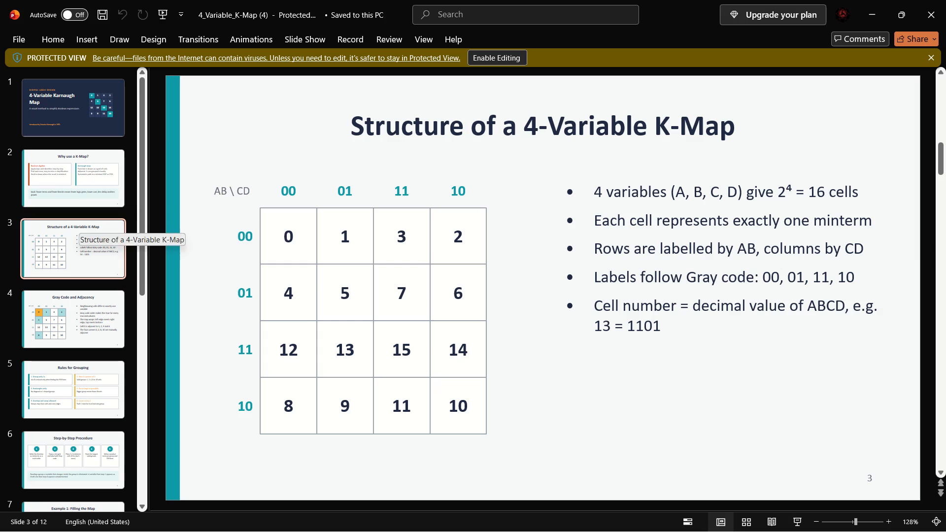
{"action": "scroll", "coordinate": [79, 241], "scroll_direction": "down", "scroll_amount": 1}
{"action": "scroll", "coordinate": [79, 241], "scroll_direction": "up", "scroll_amount": 2}
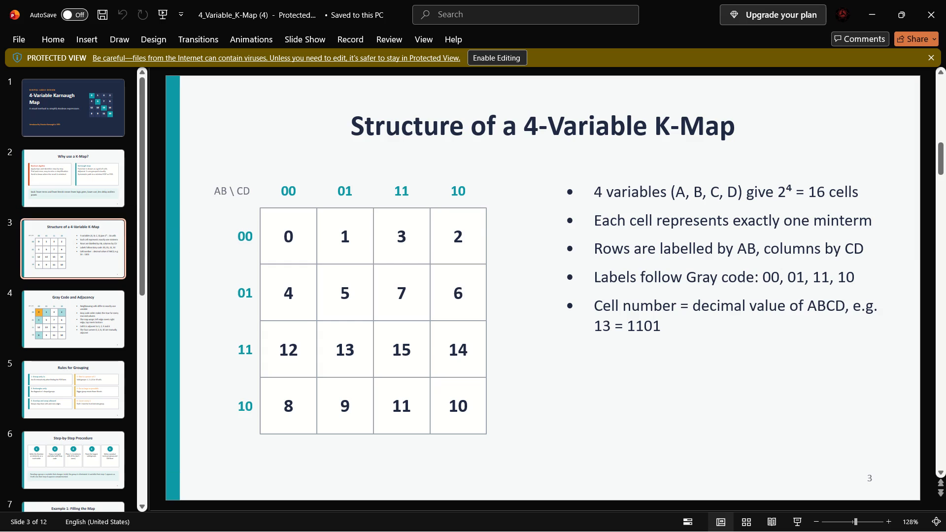
{"action": "key", "text": "Up"}
{"action": "key", "text": "Up"}
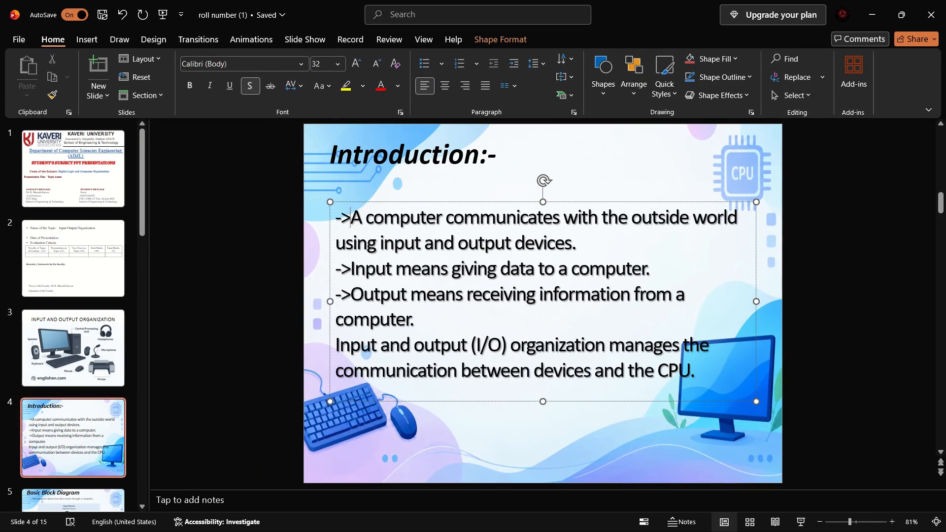
Switch to the roll number (1) presentation and copy its first slide, the Kaveri University cover slide.
{"action": "left_click", "coordinate": [34, 142]}
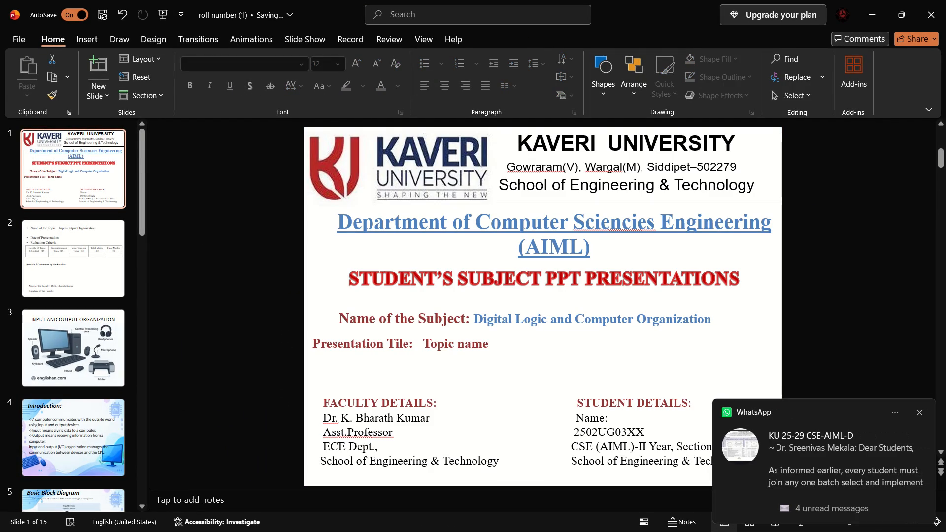
{"action": "key", "text": "ctrl+c"}
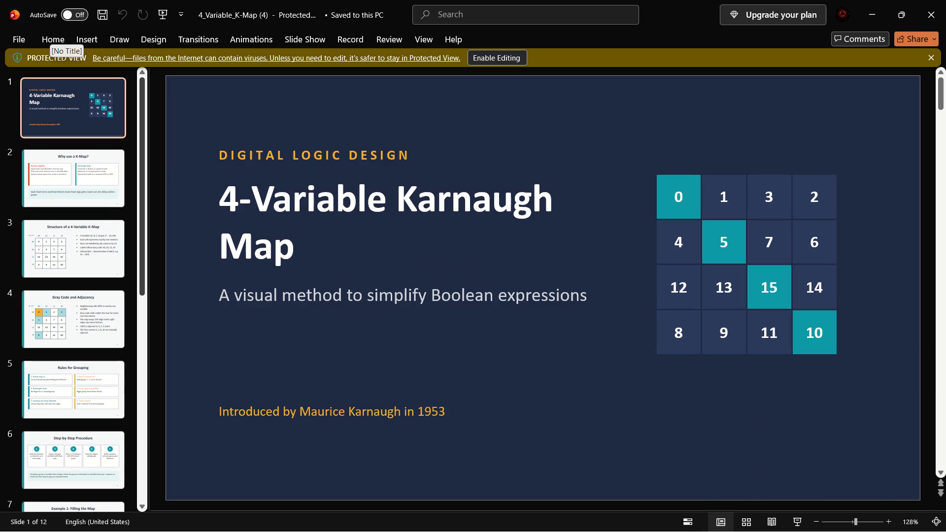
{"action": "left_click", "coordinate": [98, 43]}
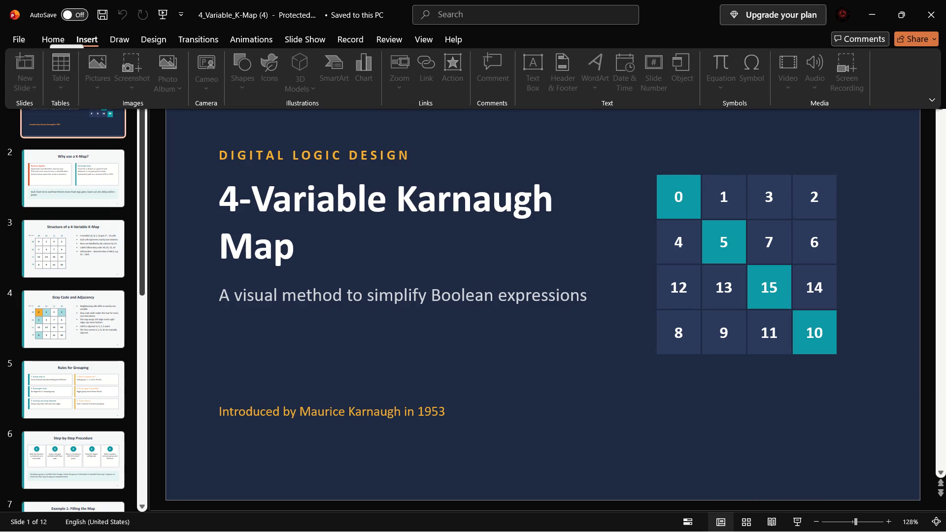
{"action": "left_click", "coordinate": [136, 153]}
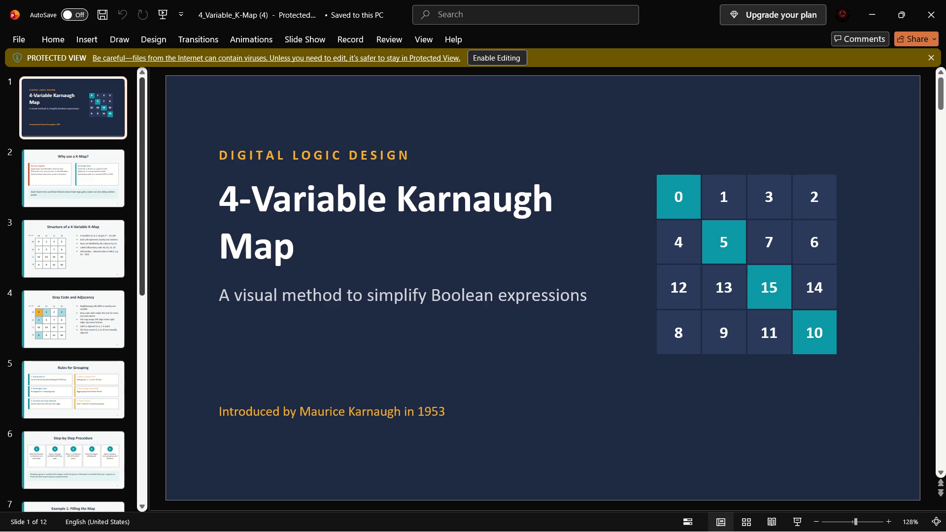
Enable editing for the protected 4_Variable_K-Map presentation.
{"action": "left_click", "coordinate": [497, 61]}
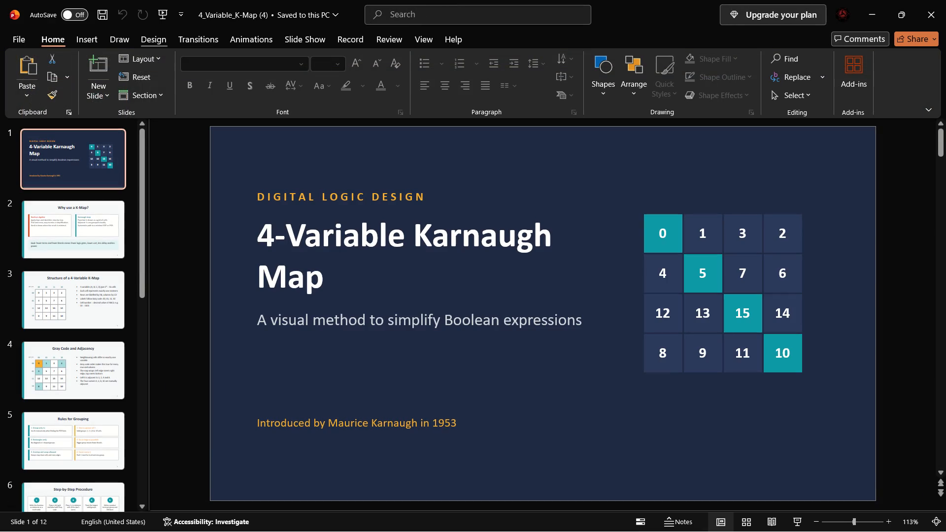
Add a new slide with an empty title placeholder and move it to the start of the deck.
{"action": "left_click", "coordinate": [92, 34]}
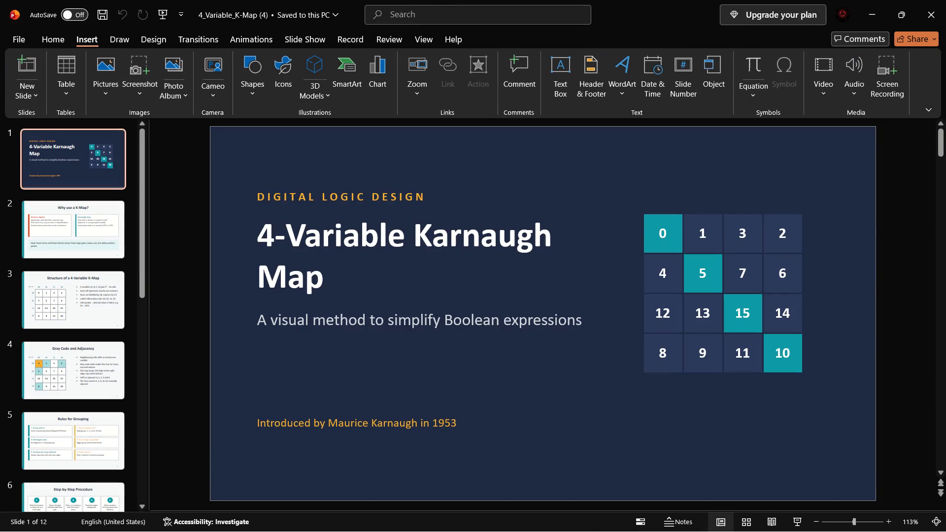
{"action": "left_click", "coordinate": [18, 62]}
{"action": "left_click_drag", "start_coordinate": [60, 222], "coordinate": [33, 147]}
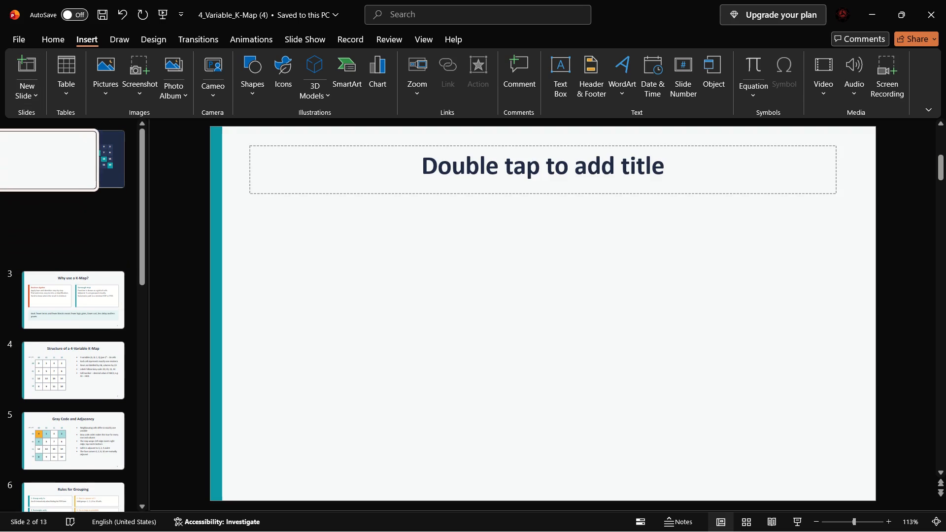
{"action": "left_click_drag", "start_coordinate": [33, 147], "coordinate": [53, 121]}
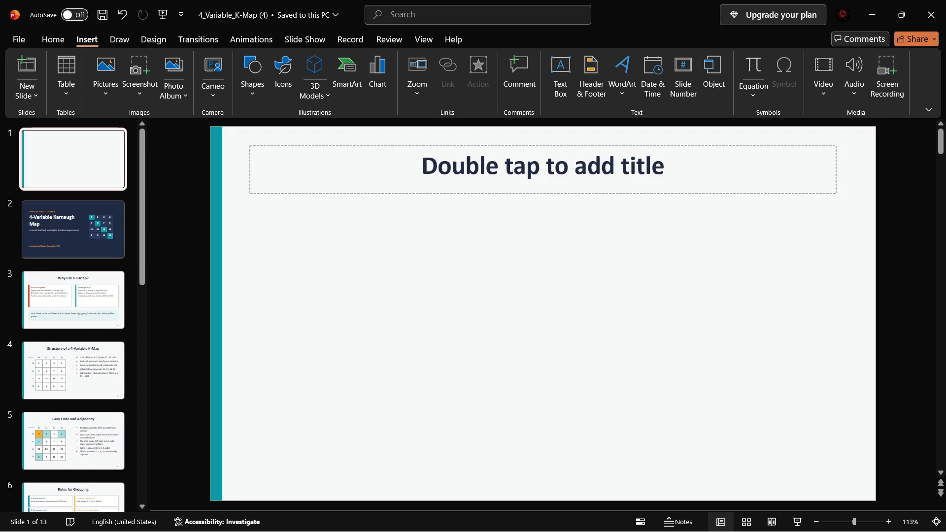
Paste the copied Kaveri University title slide after the empty first slide.
{"action": "left_click", "coordinate": [318, 256], "text": "ctrl"}
{"action": "key", "text": "ctrl+v"}
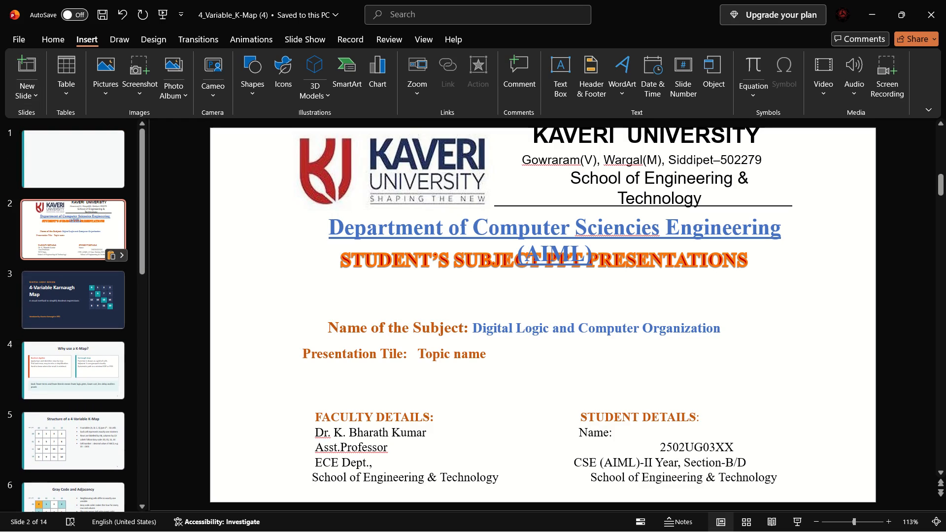
Cut "Department of Computer" from the pasted title slide's department heading and paste it onto the empty first slide.
{"action": "scroll", "coordinate": [407, 275], "scroll_direction": "down", "scroll_amount": 2, "text": "ctrl"}
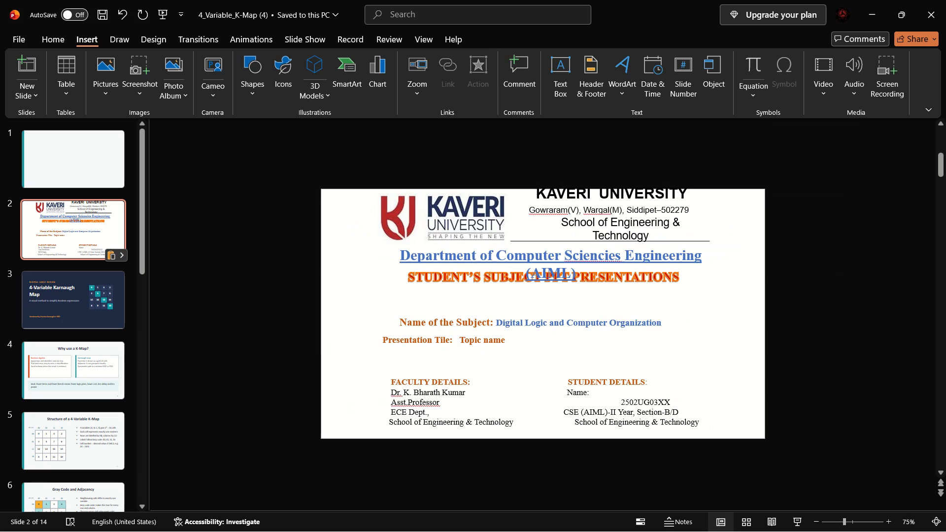
{"action": "left_click", "coordinate": [448, 272]}
{"action": "left_click_drag", "start_coordinate": [477, 283], "coordinate": [617, 281]}
{"action": "left_click", "coordinate": [617, 281]}
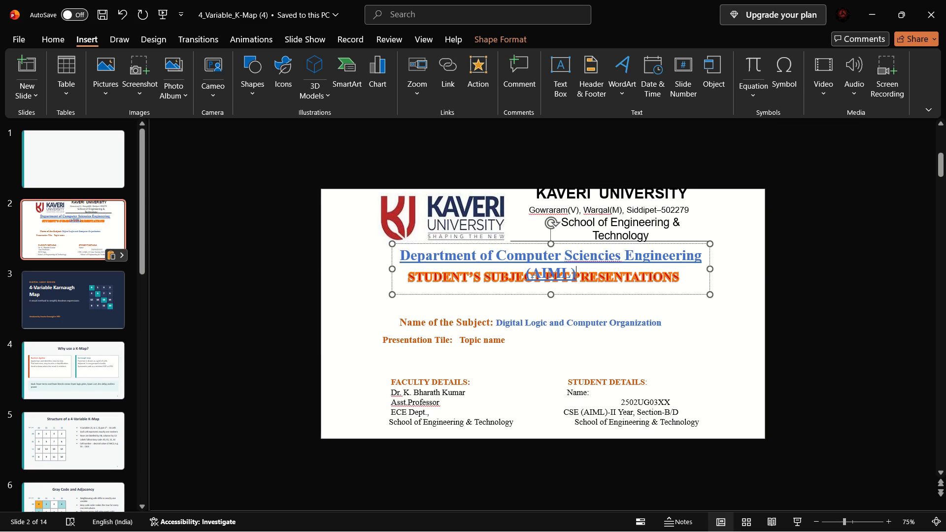
{"action": "left_click", "coordinate": [562, 263]}
{"action": "left_click_drag", "start_coordinate": [562, 263], "coordinate": [416, 250]}
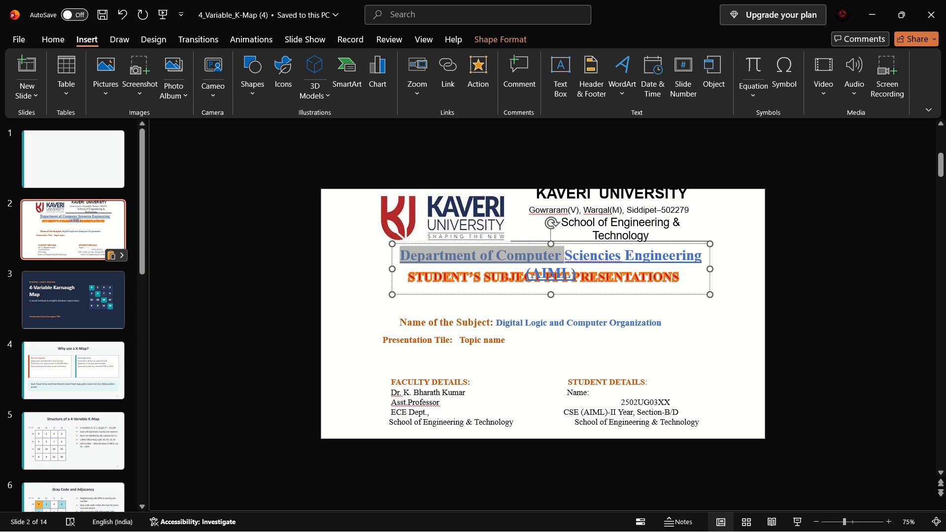
{"action": "key", "text": "ctrl+x"}
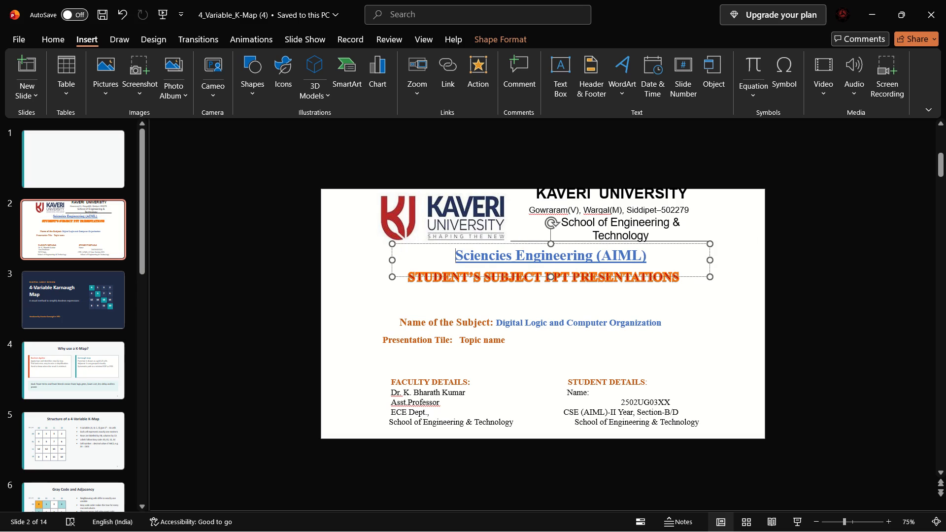
{"action": "left_click", "coordinate": [72, 148]}
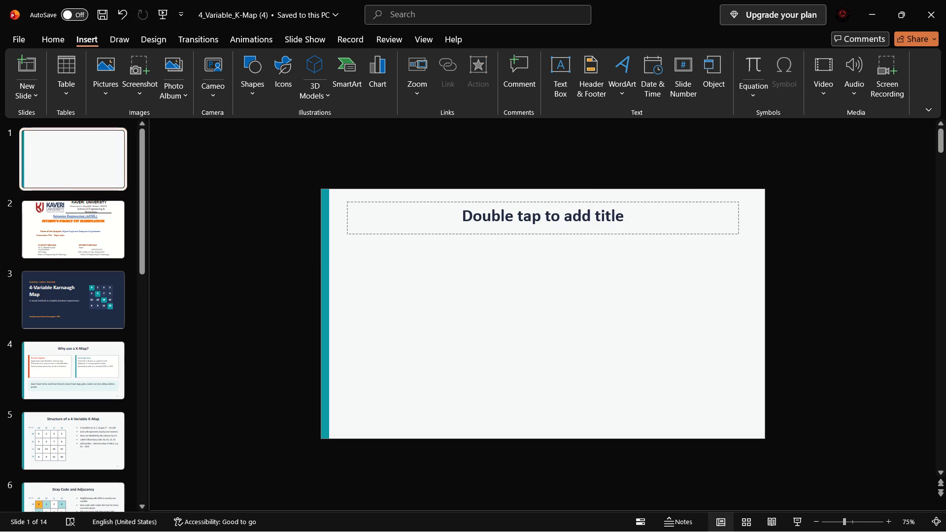
{"action": "key", "text": "ctrl+v"}
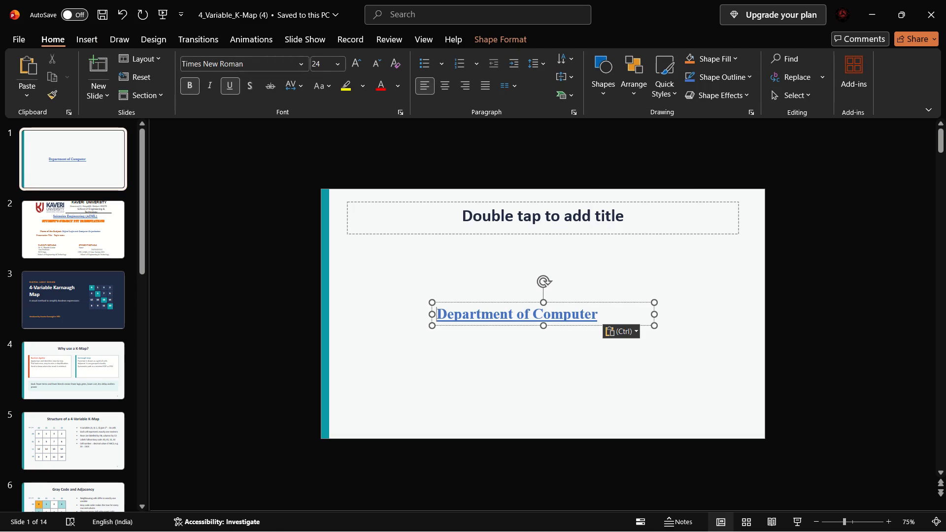
Switch to the "roll number (1)" presentation and copy its Kaveri University title slide.
{"action": "left_click", "coordinate": [71, 217]}
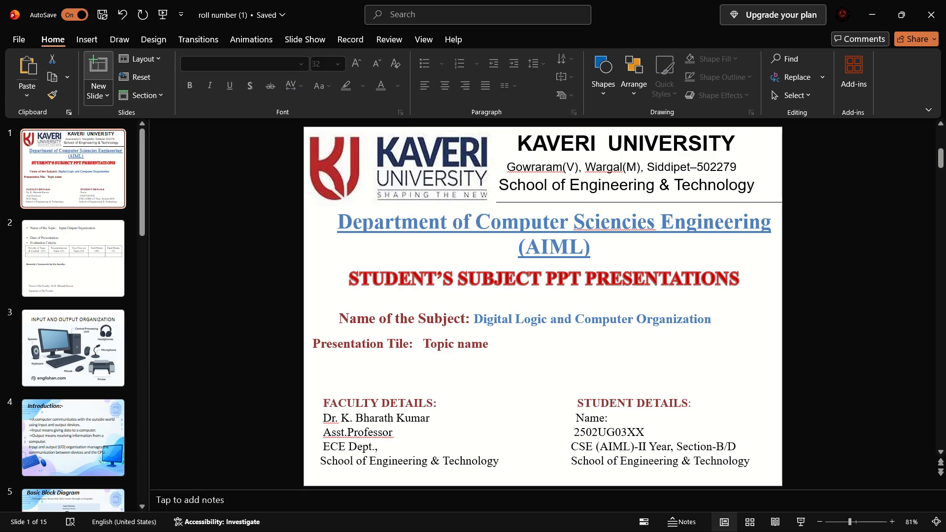
{"action": "left_click", "coordinate": [303, 132]}
{"action": "left_click", "coordinate": [288, 132]}
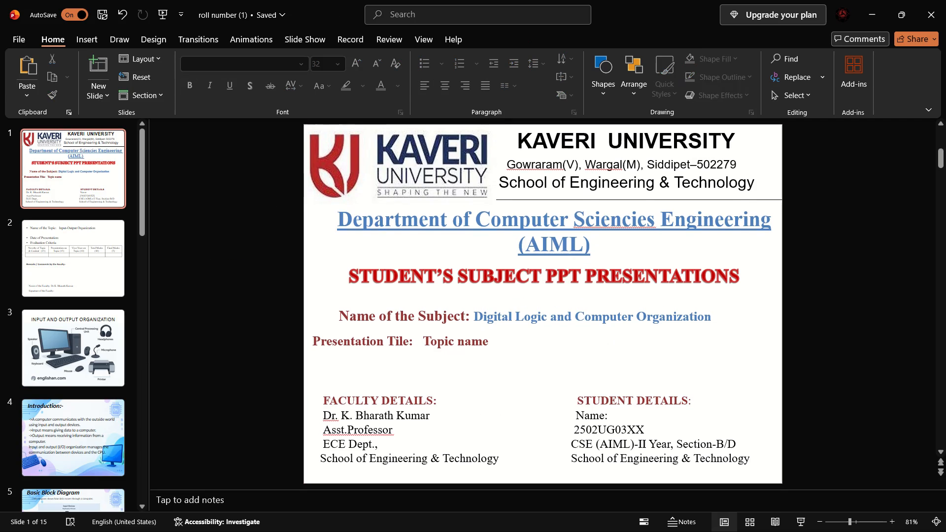
{"action": "left_click_drag", "start_coordinate": [288, 132], "coordinate": [665, 280]}
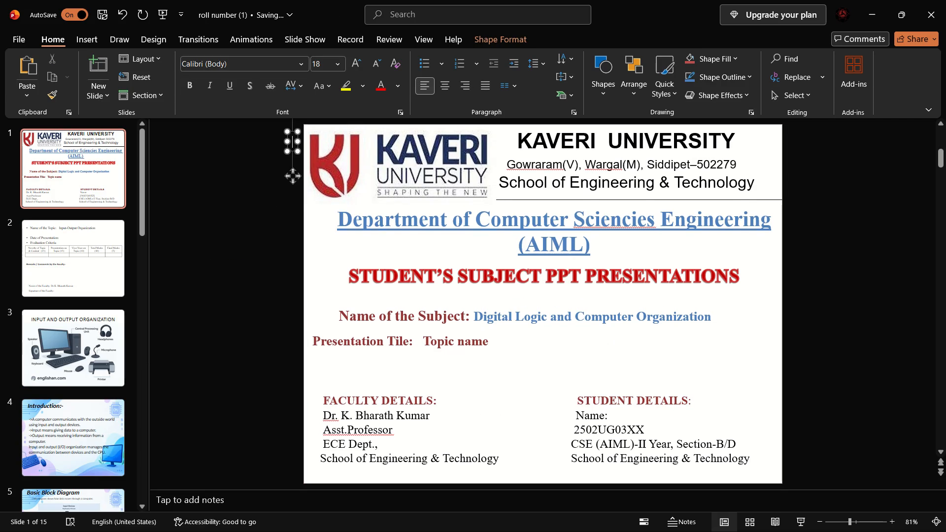
{"action": "right_click", "coordinate": [95, 177]}
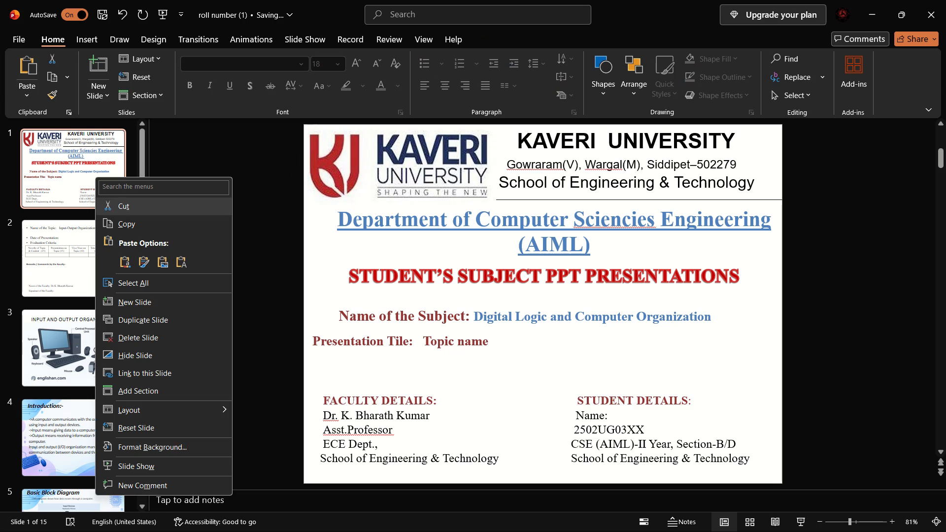
{"action": "left_click", "coordinate": [118, 232]}
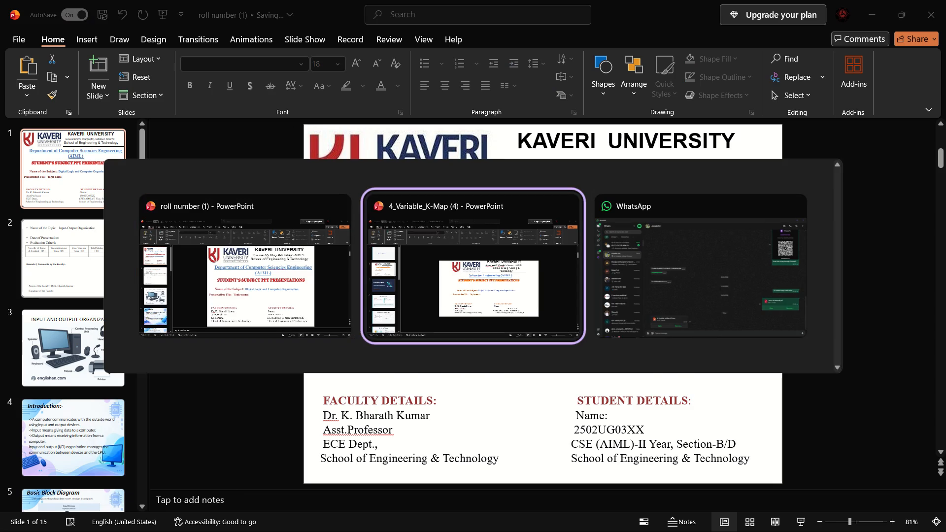
Back in the 4_Variable_K-Map deck, delete "Department of Computer" from the first slide and paste the copied title slide after it.
{"action": "left_click", "coordinate": [87, 151]}
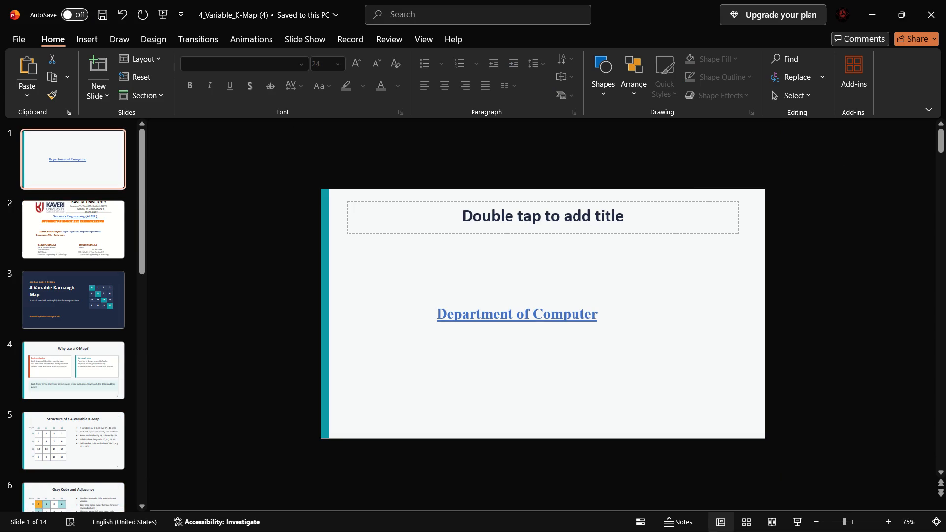
{"action": "left_click_drag", "start_coordinate": [638, 317], "coordinate": [251, 349]}
{"action": "left_click", "coordinate": [516, 327]}
{"action": "key", "text": "ctrl+v"}
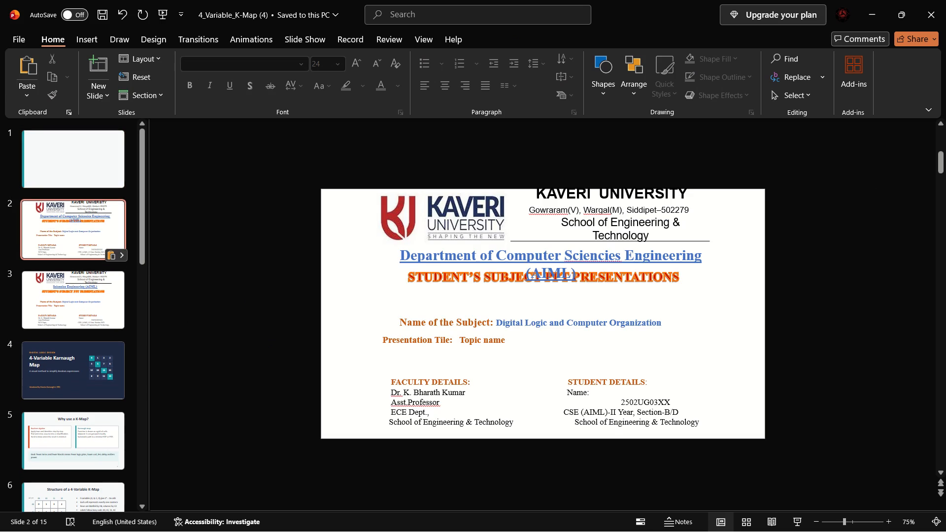
Narrow the "Department of Computer Sciencies Engineering (AIML)" text box on slide 2.
{"action": "left_click", "coordinate": [473, 278]}
{"action": "left_click_drag", "start_coordinate": [439, 278], "coordinate": [418, 269]}
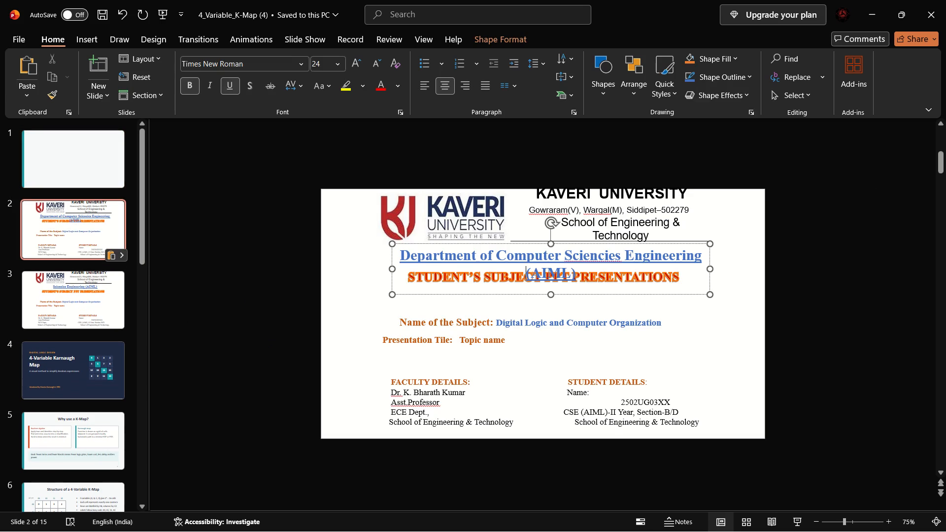
{"action": "left_click_drag", "start_coordinate": [418, 269], "coordinate": [503, 262]}
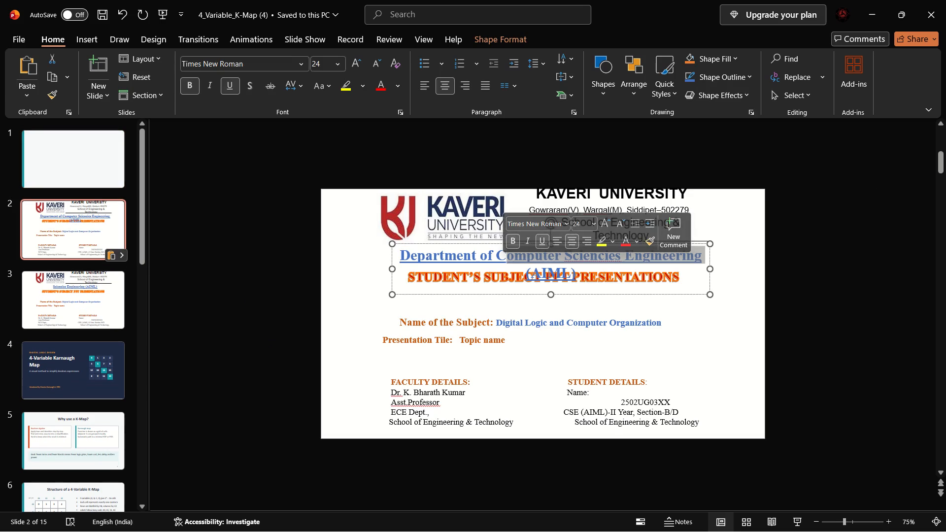
{"action": "left_click_drag", "start_coordinate": [713, 295], "coordinate": [703, 290]}
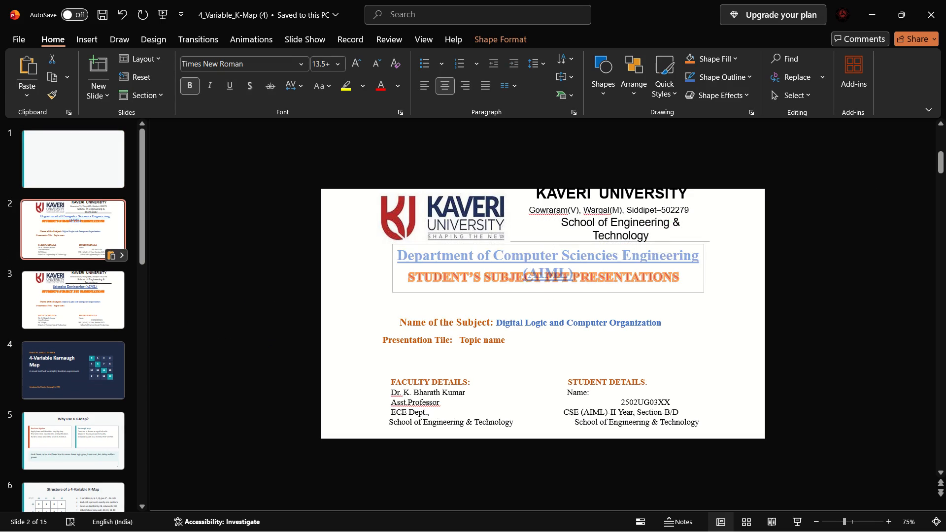
{"action": "left_click_drag", "start_coordinate": [703, 290], "coordinate": [695, 282]}
Move the Kaveri University logo to the slide's left edge and lower the university header text so it fits on slide 2.
{"action": "left_click_drag", "start_coordinate": [572, 254], "coordinate": [563, 245]}
{"action": "left_click_drag", "start_coordinate": [547, 241], "coordinate": [533, 243]}
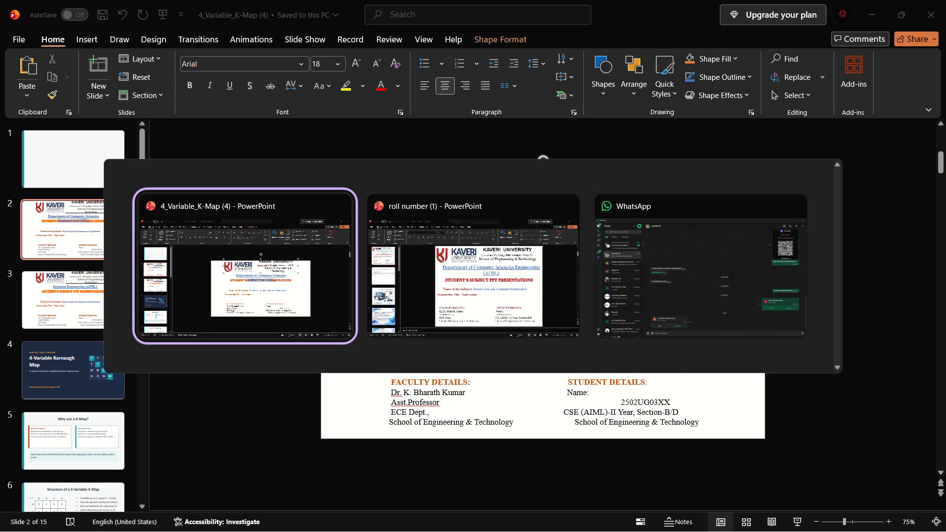
{"action": "left_click_drag", "start_coordinate": [443, 228], "coordinate": [403, 228]}
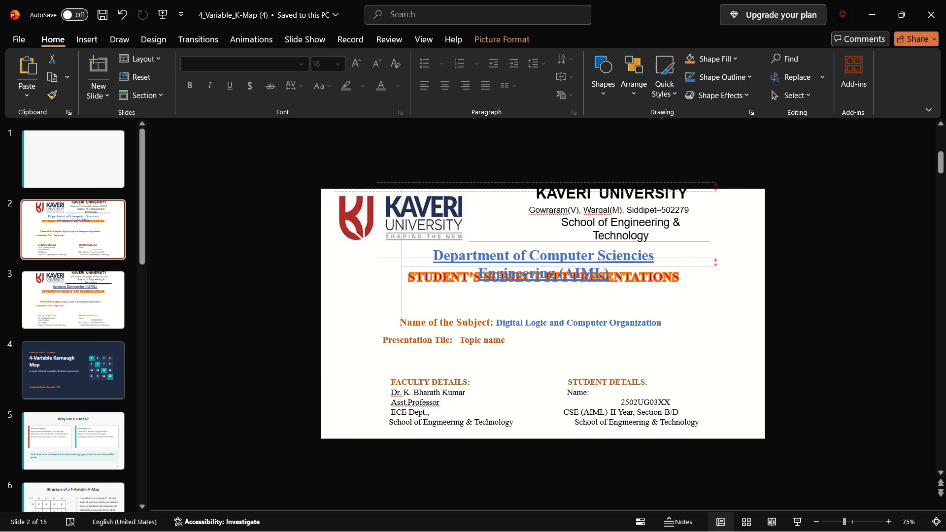
{"action": "left_click_drag", "start_coordinate": [403, 228], "coordinate": [390, 228]}
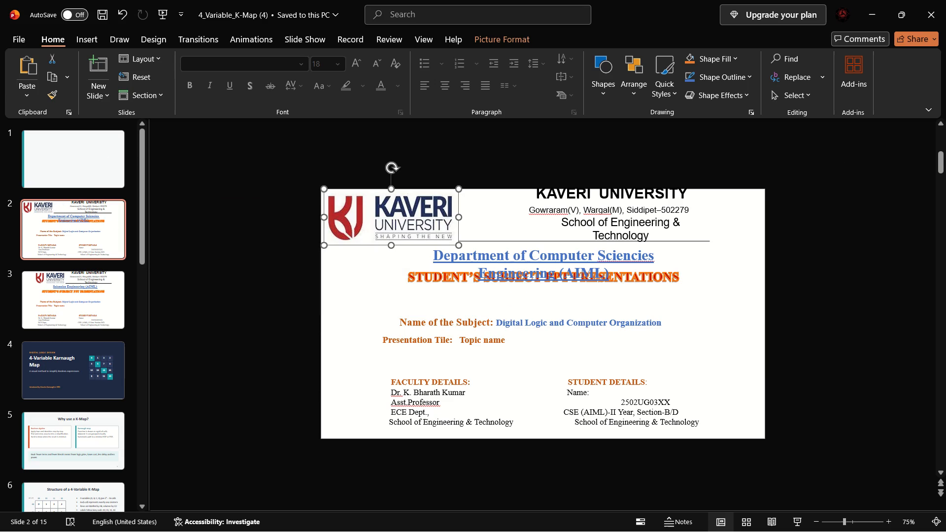
Reposition the Kaveri University name, address and school header text box on slide 2 slightly lower, fully inside the slide's top edge.
{"action": "left_click_drag", "start_coordinate": [587, 211], "coordinate": [571, 220]}
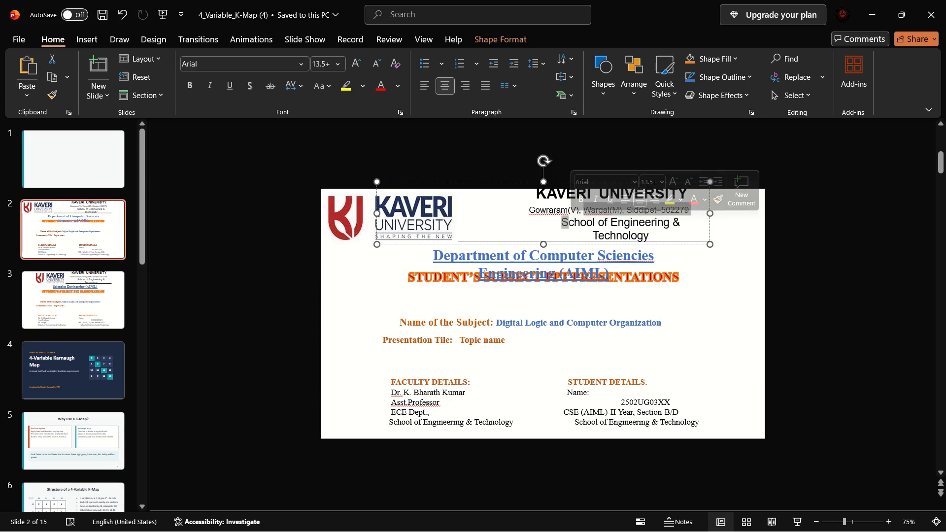
{"action": "left_click", "coordinate": [537, 220]}
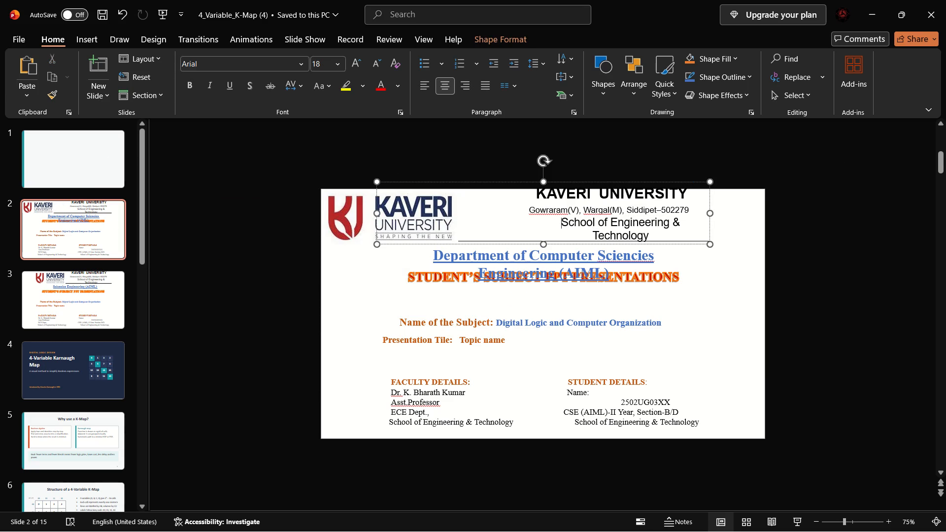
{"action": "left_click_drag", "start_coordinate": [540, 180], "coordinate": [533, 198]}
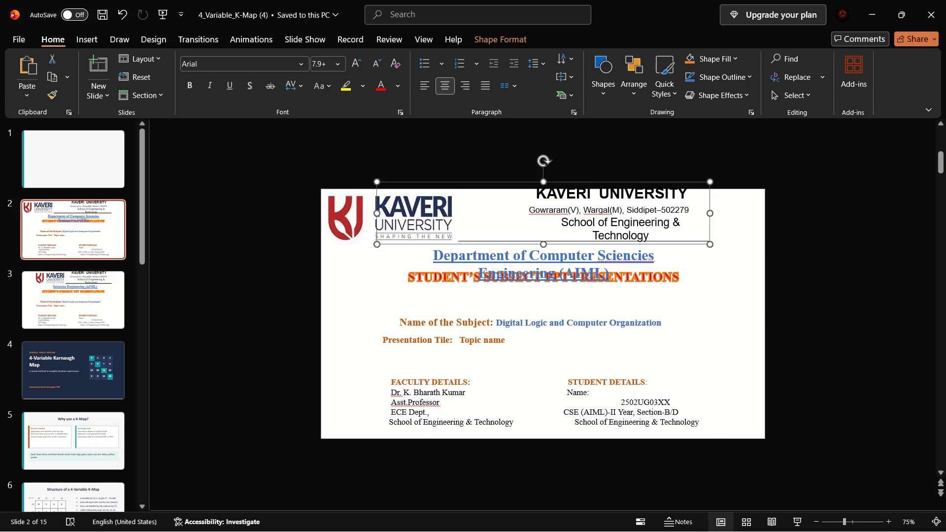
{"action": "left_click_drag", "start_coordinate": [517, 181], "coordinate": [489, 186]}
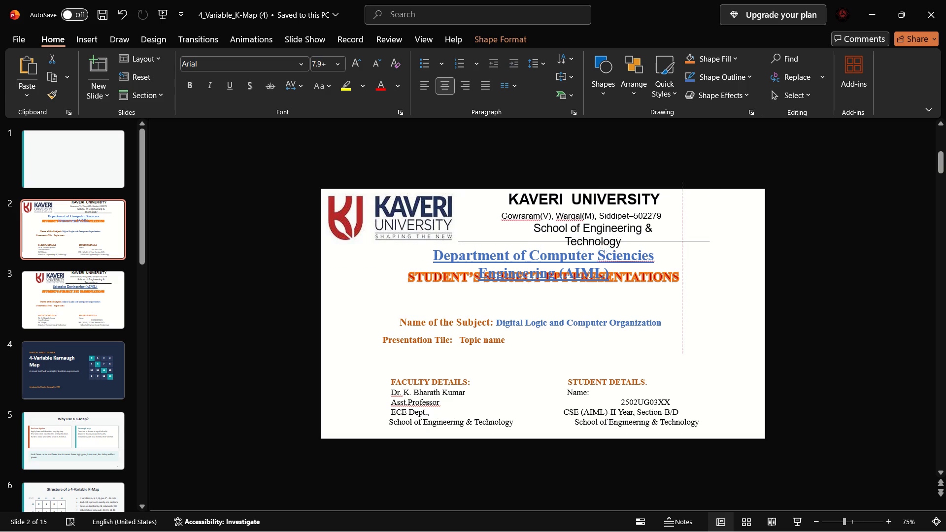
{"action": "left_click_drag", "start_coordinate": [489, 186], "coordinate": [524, 190]}
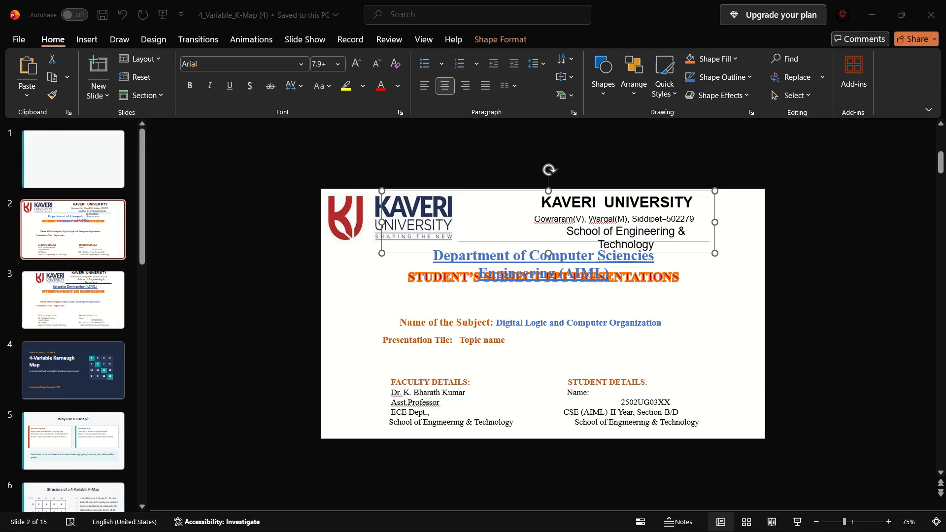
Enlarge the Kaveri University logo slightly from its lower-right corner.
{"action": "left_click", "coordinate": [436, 229]}
{"action": "left_click_drag", "start_coordinate": [458, 243], "coordinate": [473, 246]}
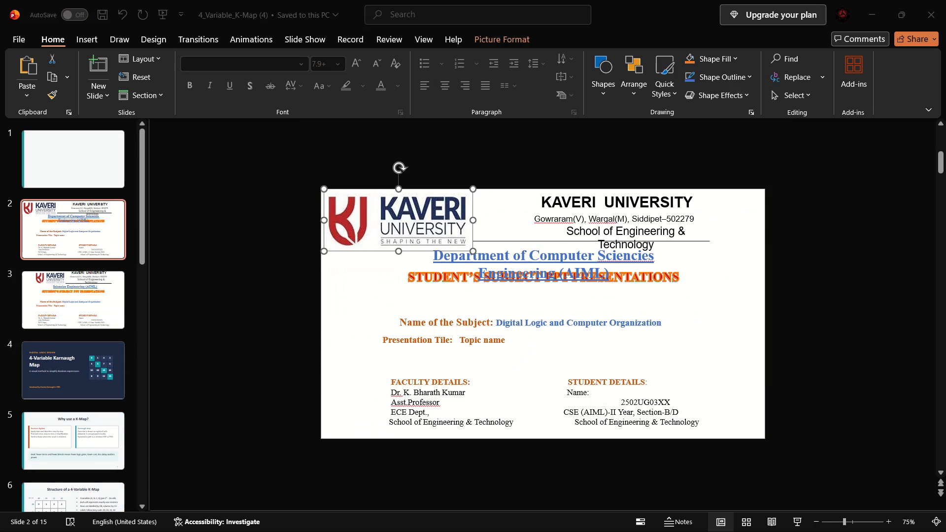
Move the department heading text box up, clear of the "STUDENT'S SUBJECT PPT PRESENTATIONS" line.
{"action": "left_click", "coordinate": [651, 268]}
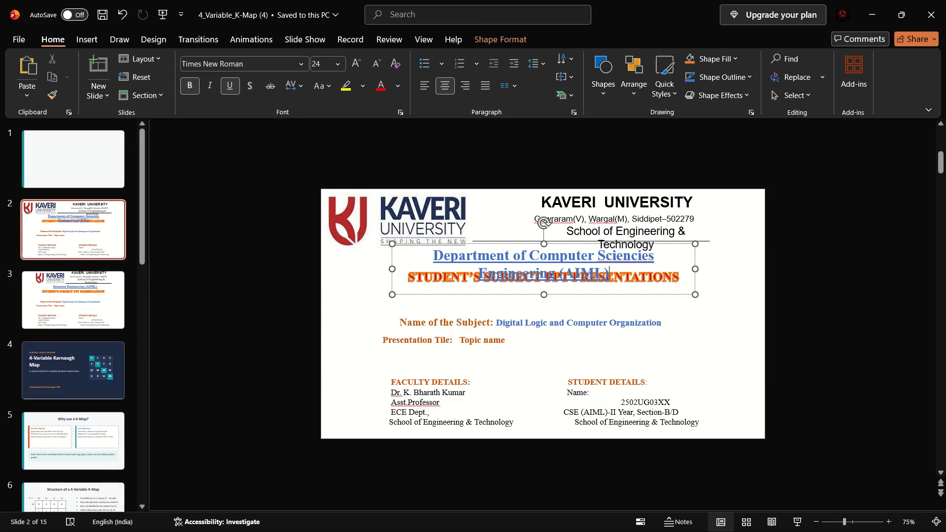
{"action": "left_click", "coordinate": [546, 243]}
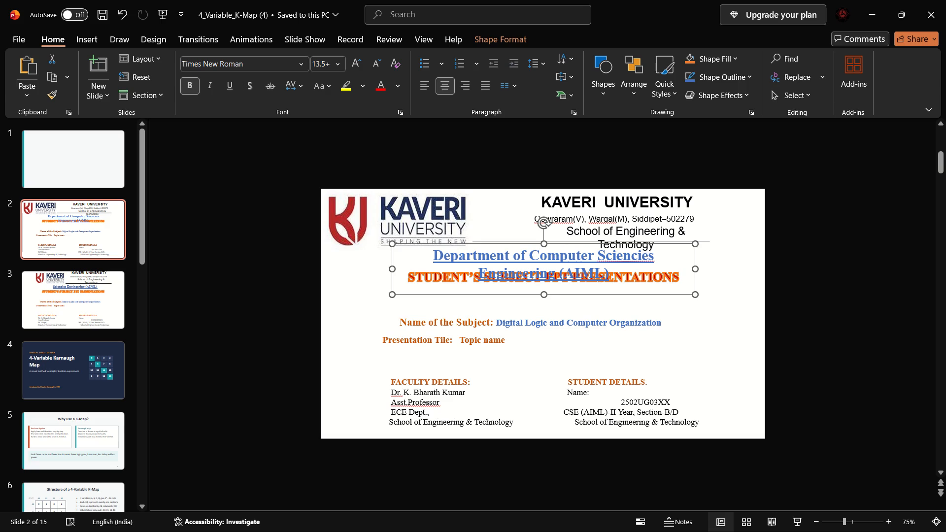
{"action": "left_click_drag", "start_coordinate": [556, 243], "coordinate": [546, 226]}
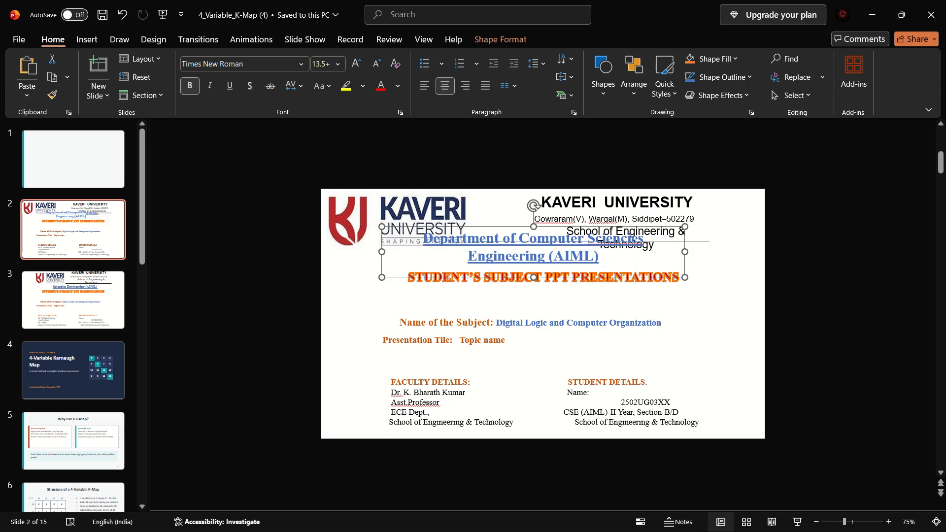
Shorten the "STUDENT'S SUBJECT PPT PRESENTATIONS" text box to one line's height and move it slightly down and left.
{"action": "left_click", "coordinate": [570, 283]}
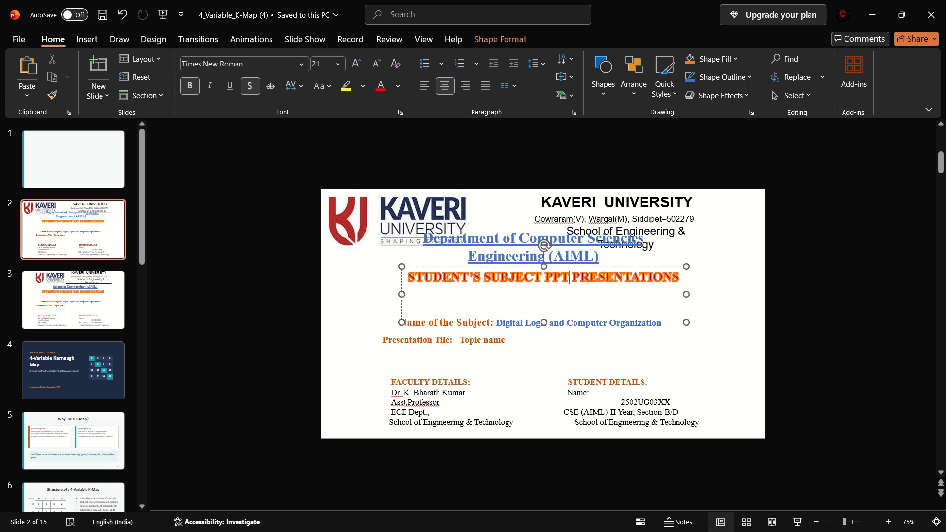
{"action": "left_click_drag", "start_coordinate": [544, 322], "coordinate": [541, 330]}
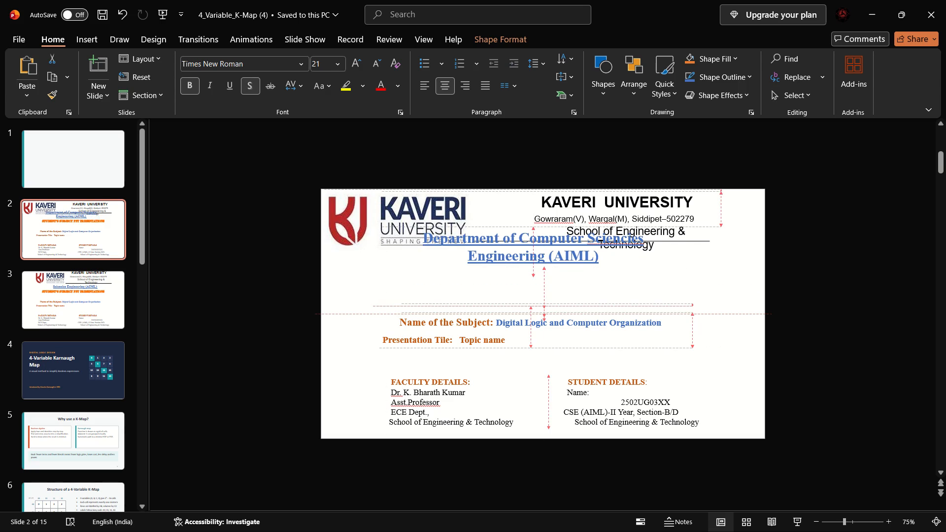
{"action": "left_click_drag", "start_coordinate": [541, 330], "coordinate": [542, 286]}
{"action": "left_click", "coordinate": [542, 286]}
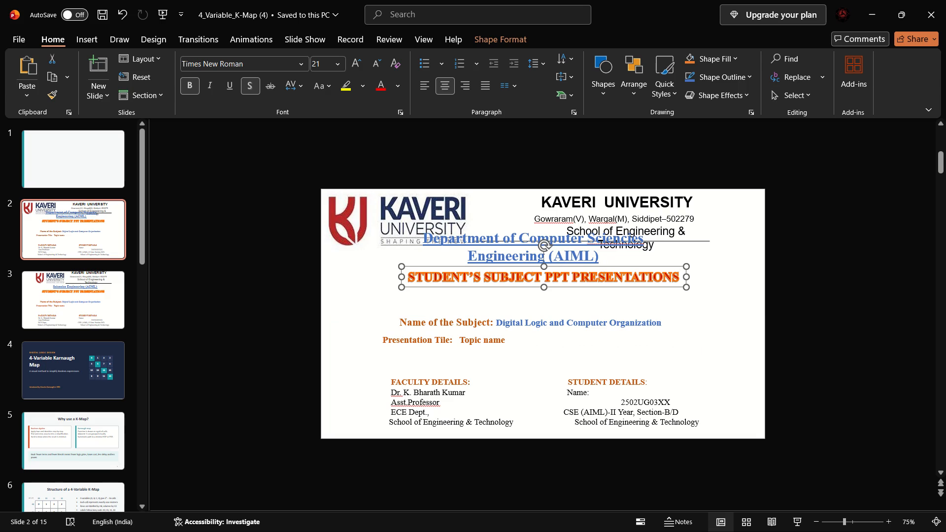
{"action": "left_click", "coordinate": [565, 266]}
{"action": "left_click_drag", "start_coordinate": [565, 266], "coordinate": [530, 284]}
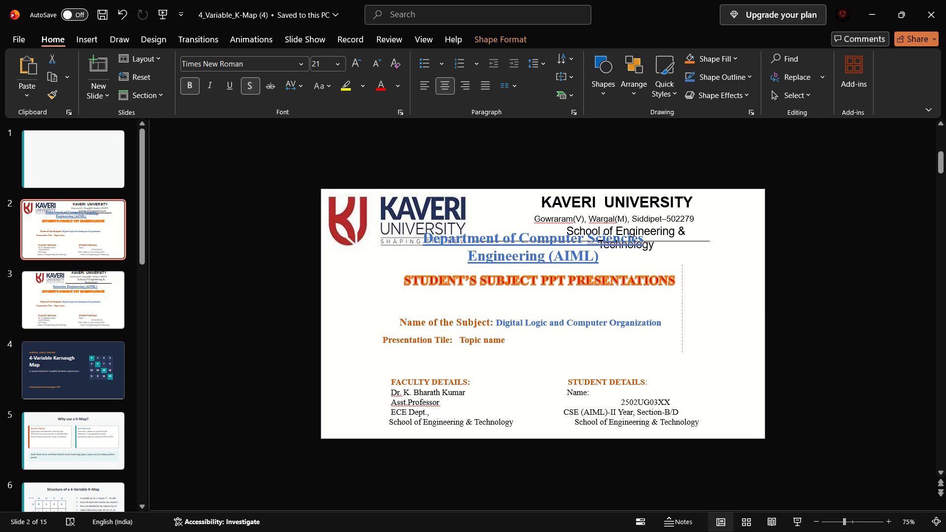
{"action": "left_click_drag", "start_coordinate": [530, 284], "coordinate": [549, 275]}
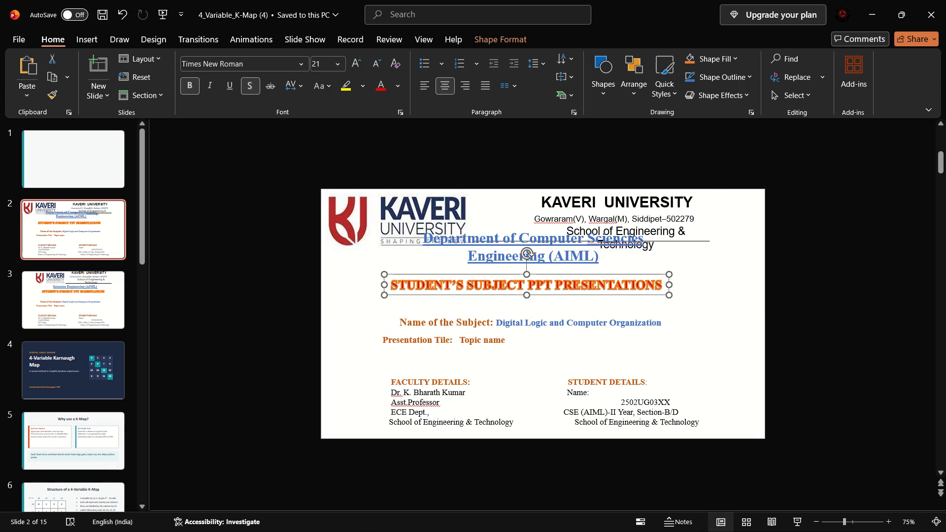
Move the subject name and presentation title text box up and left, directly beneath the "STUDENT'S SUBJECT PPT PRESENTATIONS" line.
{"action": "left_click", "coordinate": [493, 328]}
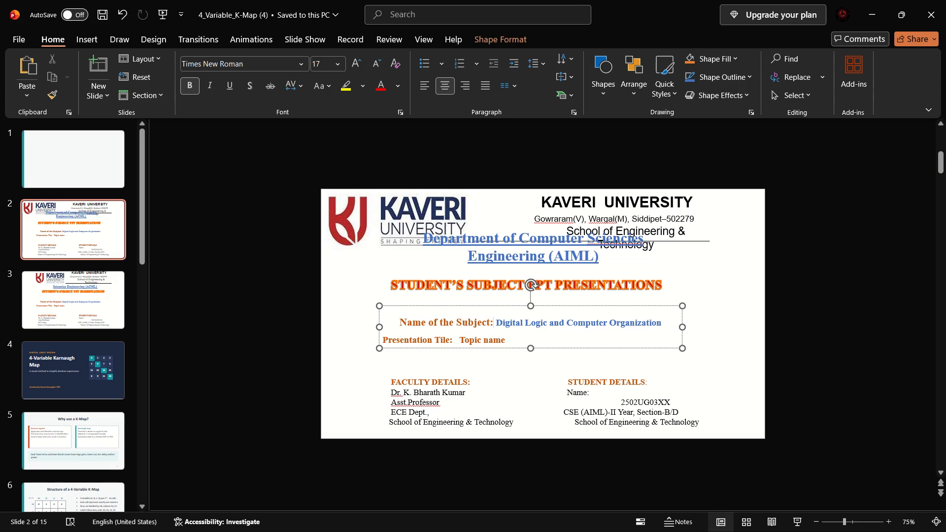
{"action": "left_click_drag", "start_coordinate": [503, 304], "coordinate": [485, 291]}
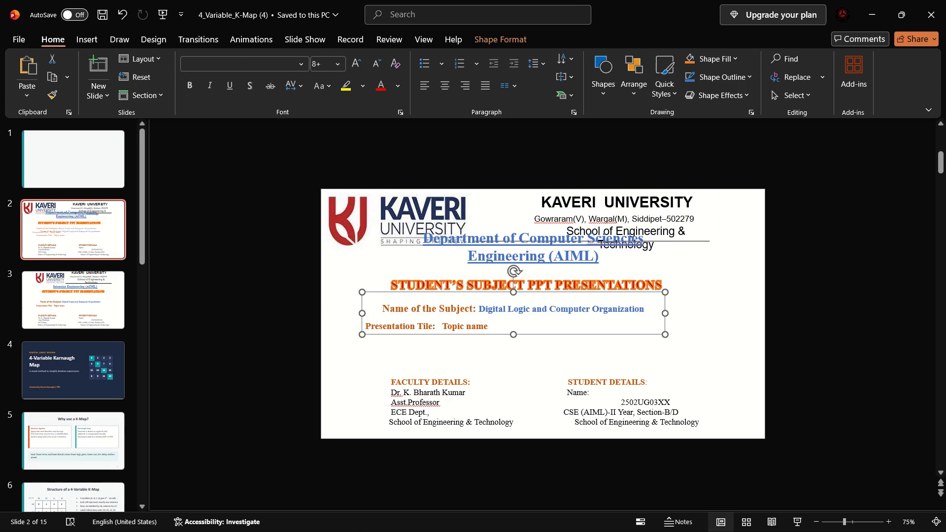
Move the faculty and student details text box up and left, widen it leftward, and place it just below the presentation title line.
{"action": "left_click_drag", "start_coordinate": [383, 370], "coordinate": [367, 353]}
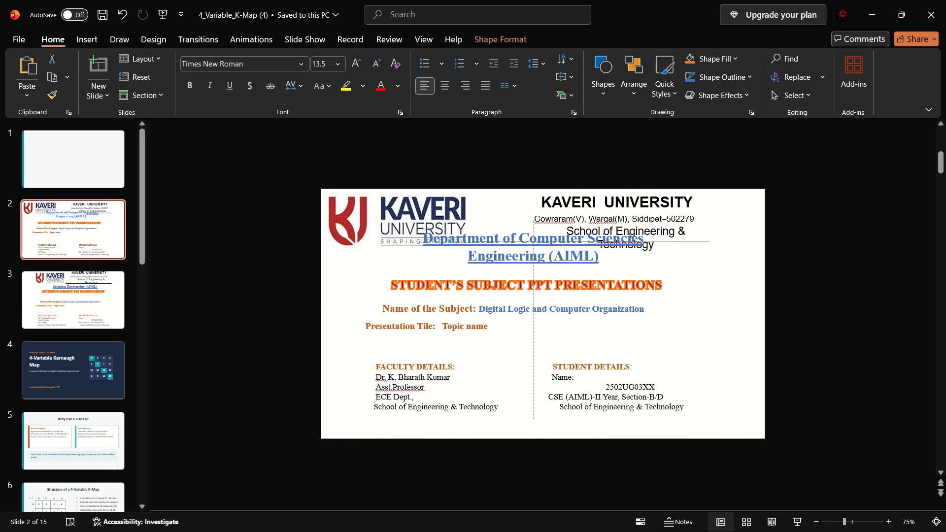
{"action": "left_click_drag", "start_coordinate": [367, 353], "coordinate": [365, 353]}
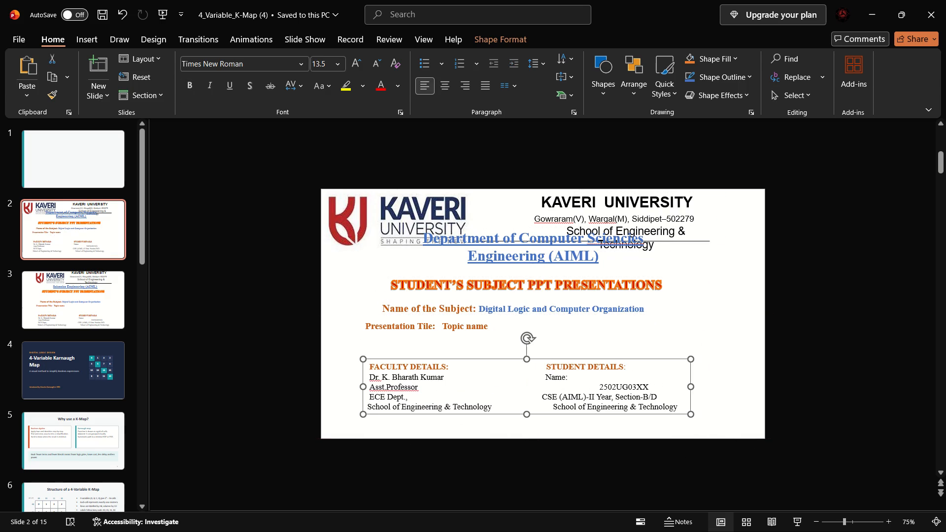
{"action": "left_click", "coordinate": [453, 381]}
{"action": "left_click", "coordinate": [453, 381]}
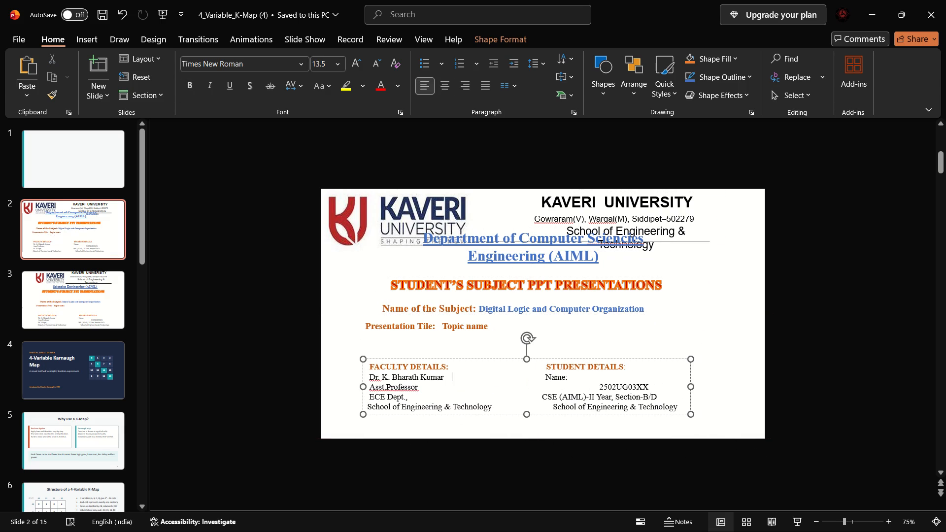
{"action": "left_click", "coordinate": [580, 380]}
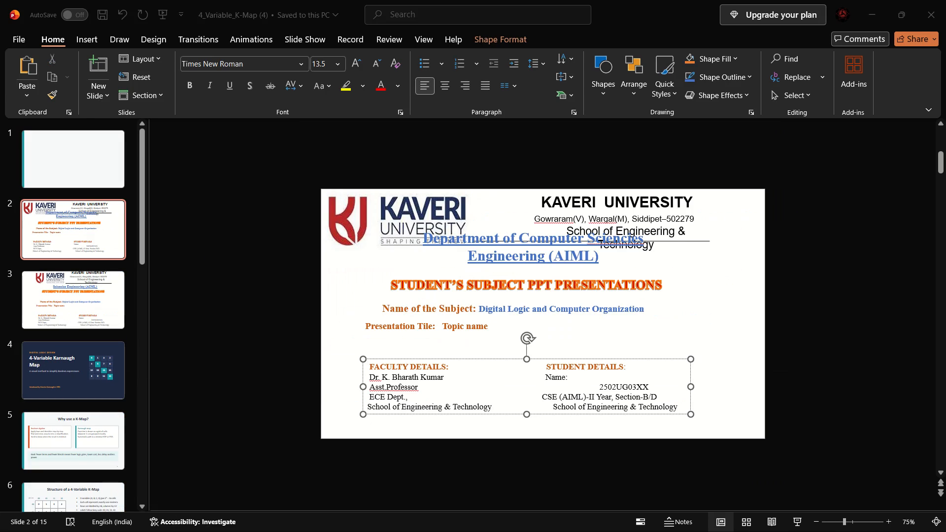
{"action": "left_click_drag", "start_coordinate": [361, 354], "coordinate": [344, 340]}
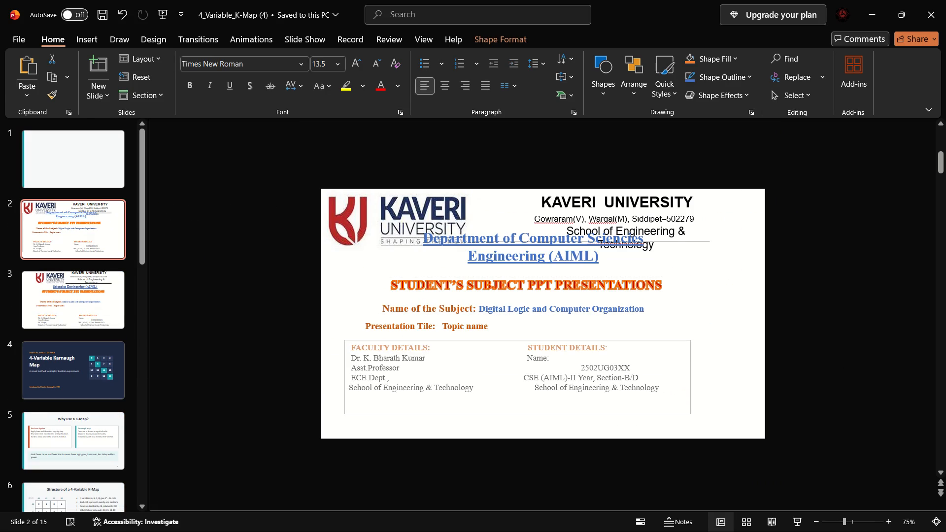
{"action": "left_click_drag", "start_coordinate": [344, 340], "coordinate": [343, 339]}
{"action": "left_click", "coordinate": [517, 389]}
{"action": "left_click_drag", "start_coordinate": [517, 389], "coordinate": [517, 391]}
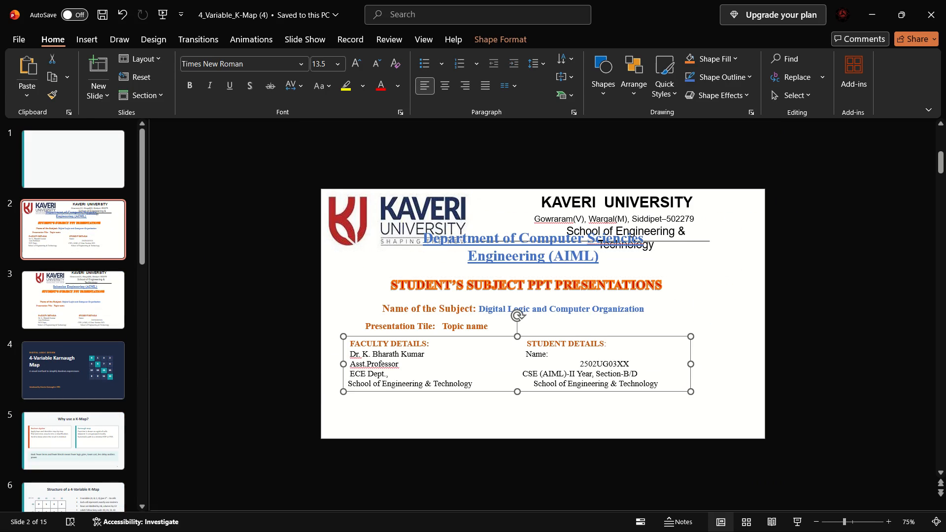
{"action": "left_click_drag", "start_coordinate": [517, 391], "coordinate": [516, 411]}
{"action": "left_click_drag", "start_coordinate": [514, 399], "coordinate": [514, 390]}
{"action": "left_click_drag", "start_coordinate": [514, 390], "coordinate": [513, 400]}
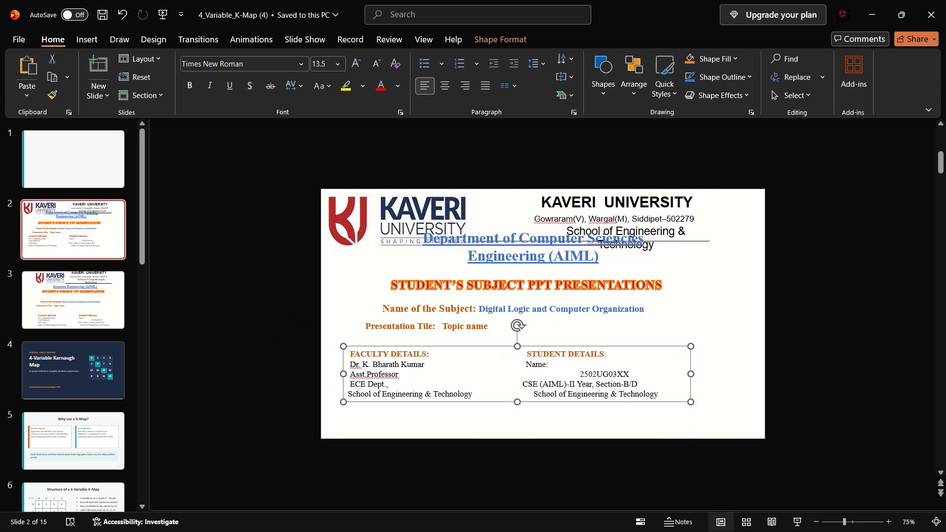
Set the font size of all the faculty and student details text to 15.
{"action": "left_click_drag", "start_coordinate": [348, 354], "coordinate": [602, 428]}
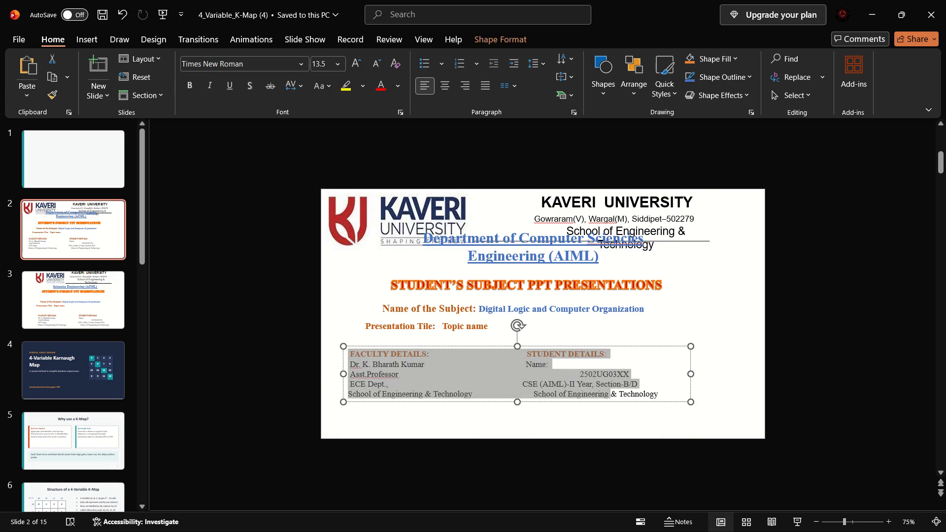
{"action": "left_click_drag", "start_coordinate": [602, 428], "coordinate": [613, 426]}
{"action": "left_click_drag", "start_coordinate": [664, 393], "coordinate": [687, 398]}
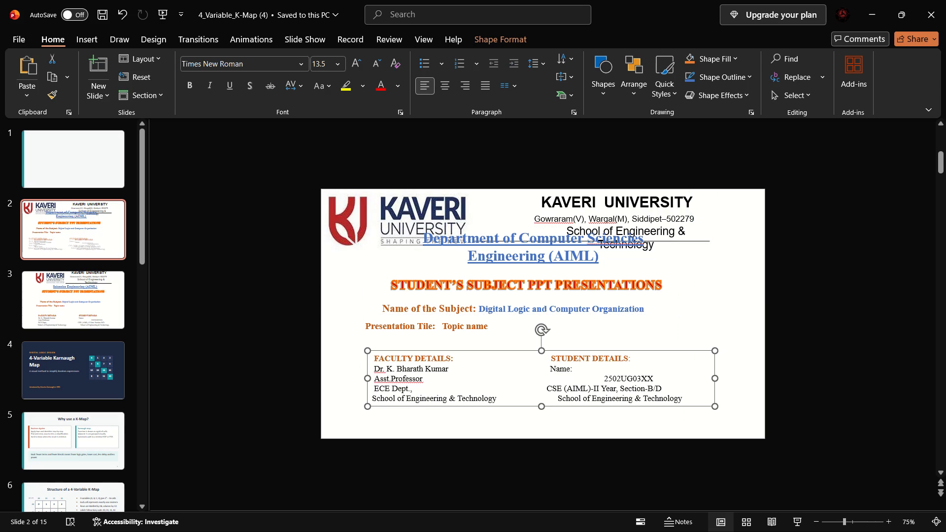
{"action": "left_click", "coordinate": [669, 396]}
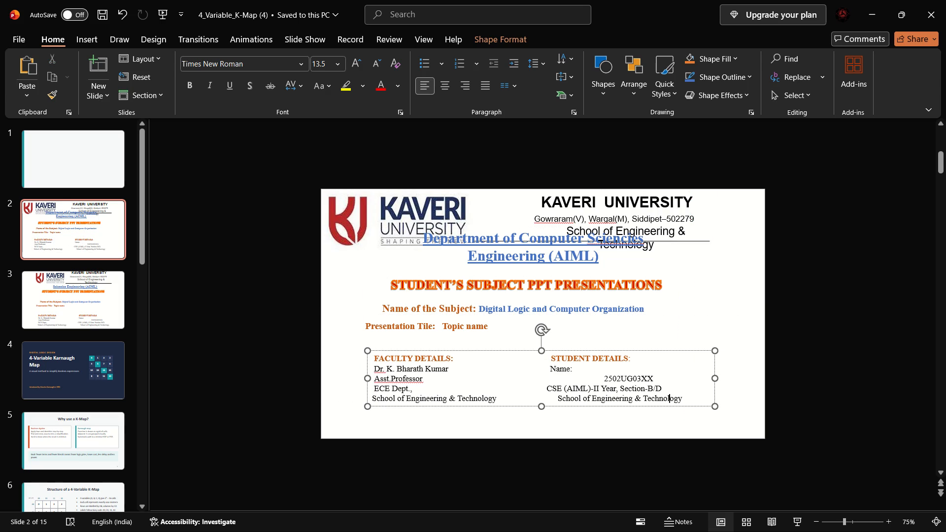
{"action": "left_click_drag", "start_coordinate": [376, 357], "coordinate": [512, 379]}
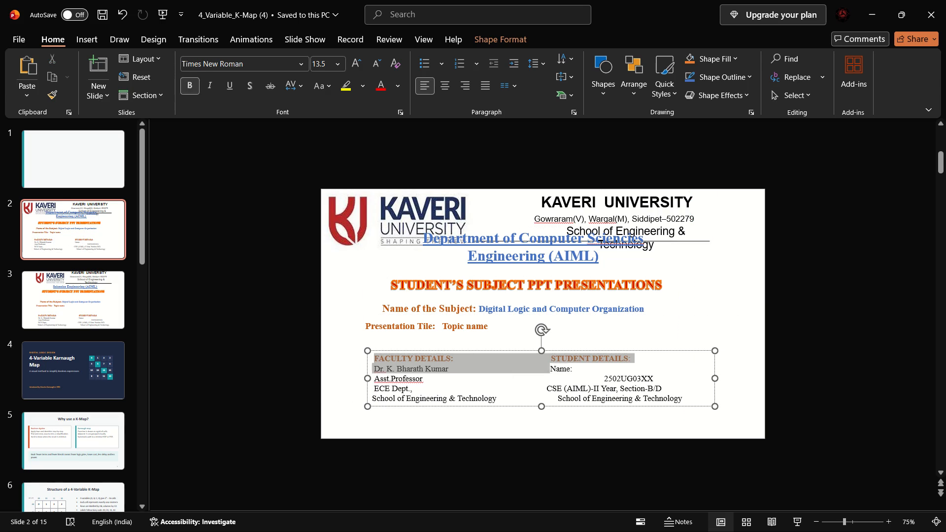
{"action": "left_click_drag", "start_coordinate": [512, 379], "coordinate": [677, 406]}
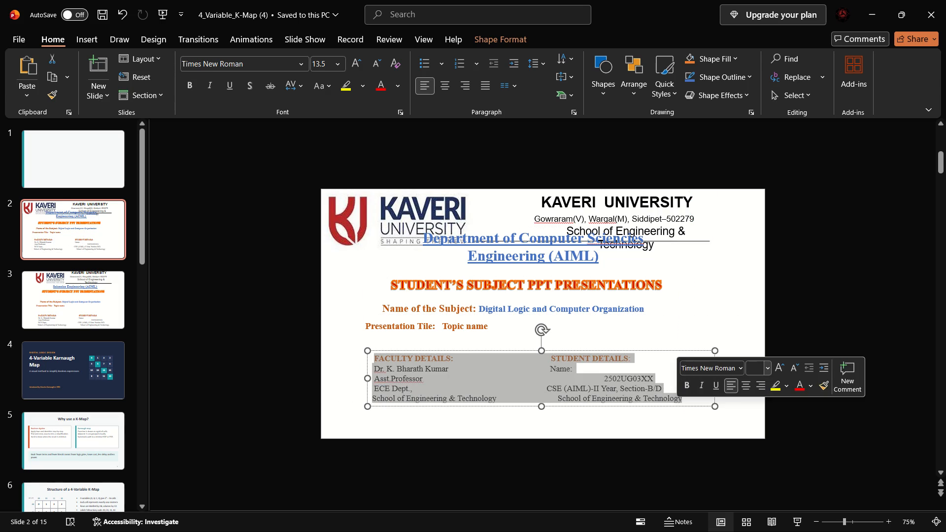
{"action": "left_click", "coordinate": [762, 368]}
{"action": "type", "text": "15"}
{"action": "key", "text": "Return"}
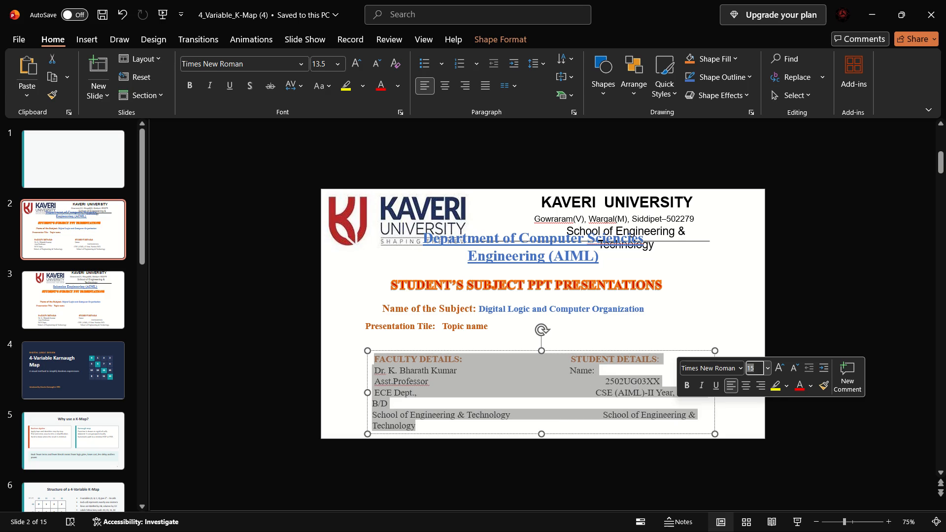
Widen the faculty and student details text box, realign its wrapped lines, and change the student section to "Section:-D".
{"action": "left_click", "coordinate": [523, 347]}
{"action": "left_click", "coordinate": [404, 407]}
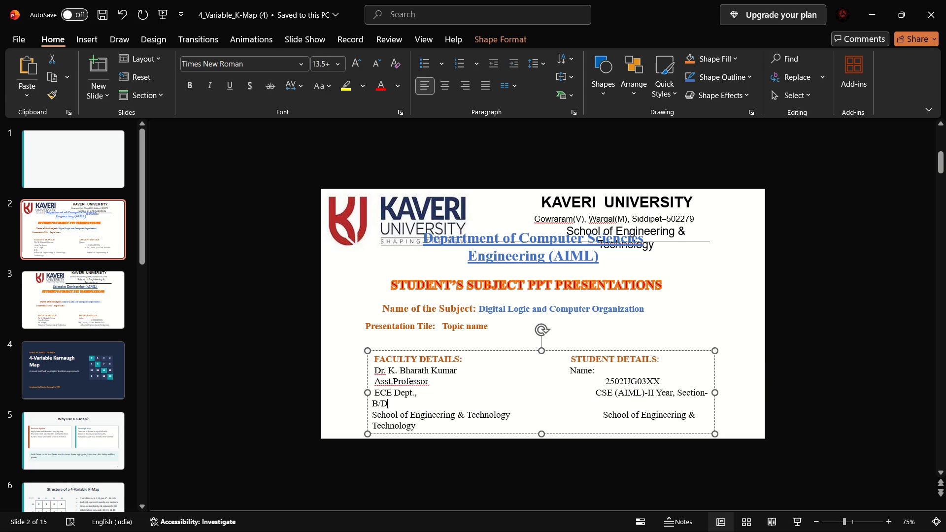
Change the student section at the end of the CSE (AIML)-II Year line to "Section:-D".
{"action": "key", "text": "Left"}
{"action": "key", "text": "Left"}
{"action": "key", "text": "Left"}
{"action": "key", "text": "BackSpace"}
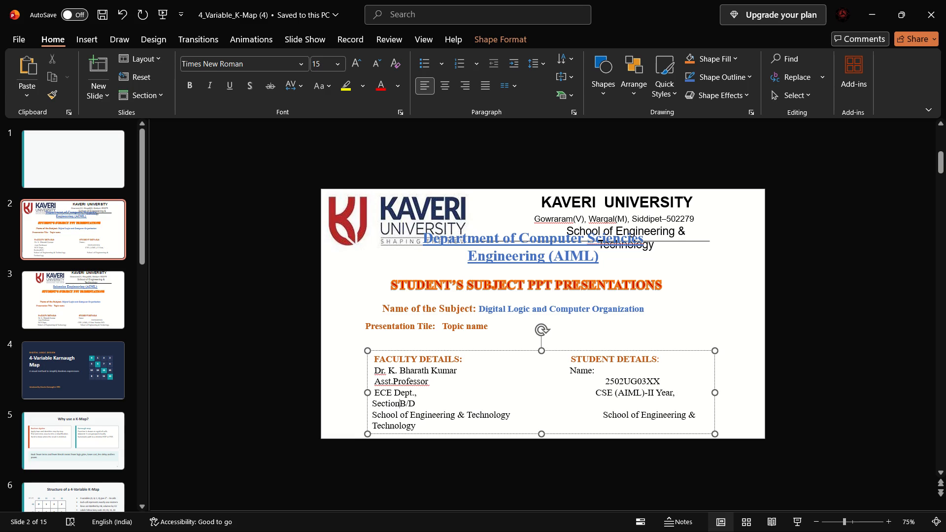
{"action": "key", "text": "Right"}
{"action": "key", "text": "Right"}
{"action": "key", "text": "BackSpace"}
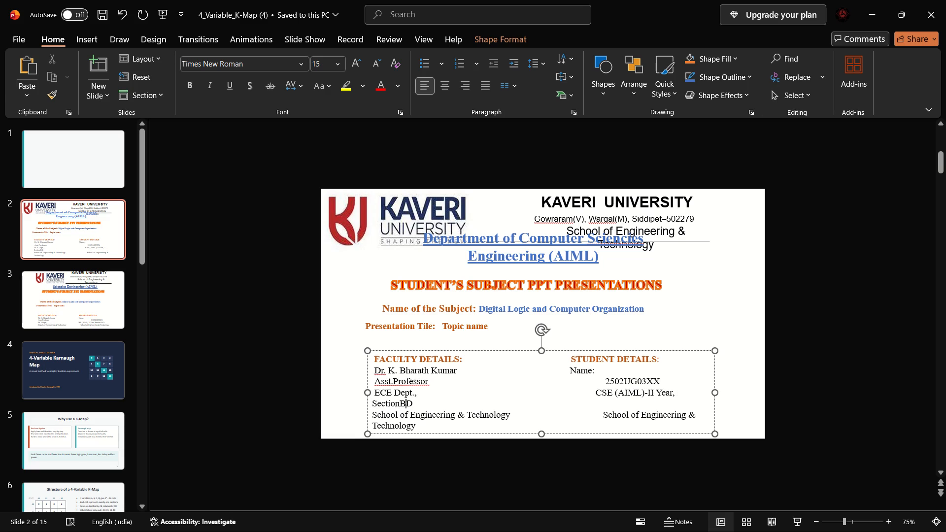
{"action": "key", "text": "BackSpace"}
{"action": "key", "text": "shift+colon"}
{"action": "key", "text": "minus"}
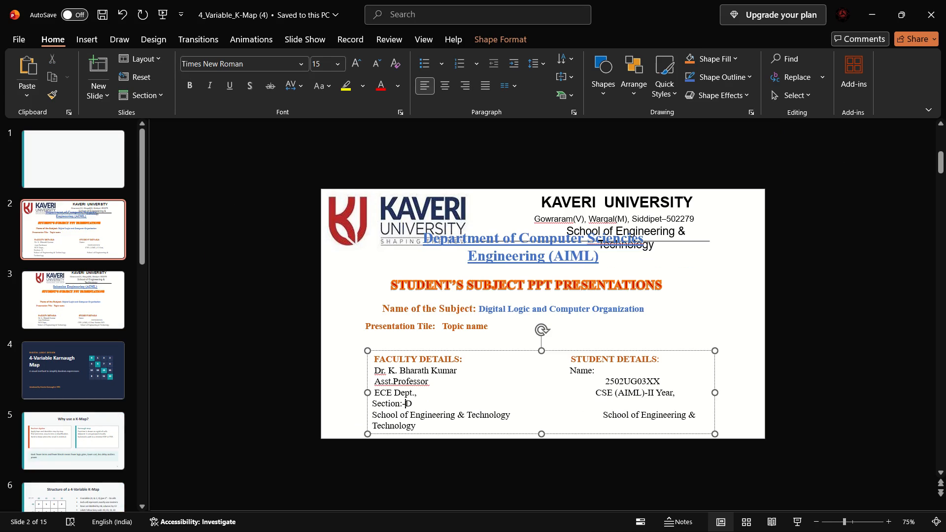
Enlarge the faculty and student details text box up and leftward to just below the presentation title line, and try to make it taller.
{"action": "left_click_drag", "start_coordinate": [367, 352], "coordinate": [339, 334]}
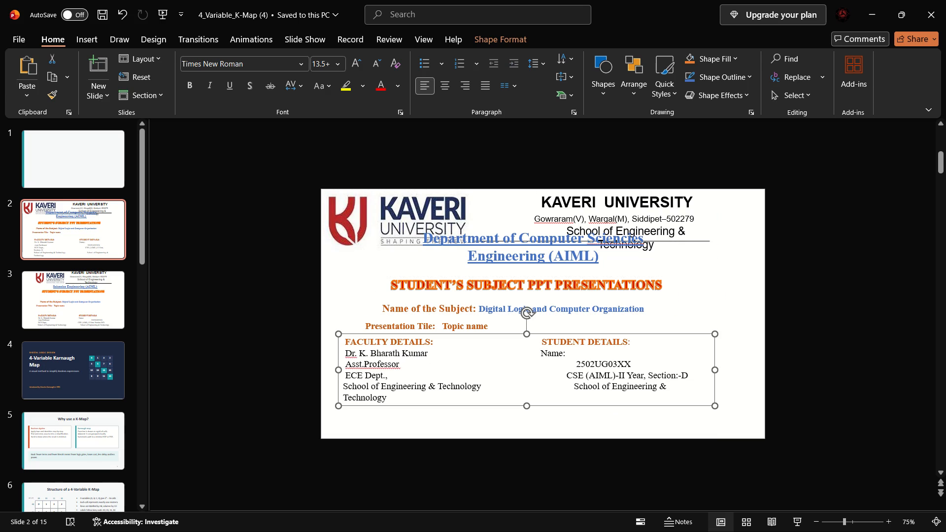
{"action": "left_click_drag", "start_coordinate": [525, 332], "coordinate": [526, 311]}
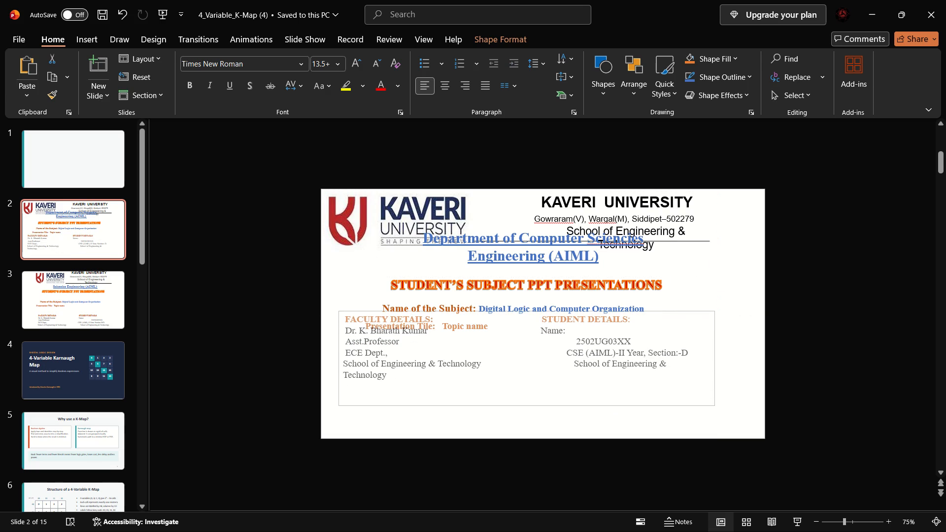
{"action": "left_click_drag", "start_coordinate": [528, 407], "coordinate": [518, 453]}
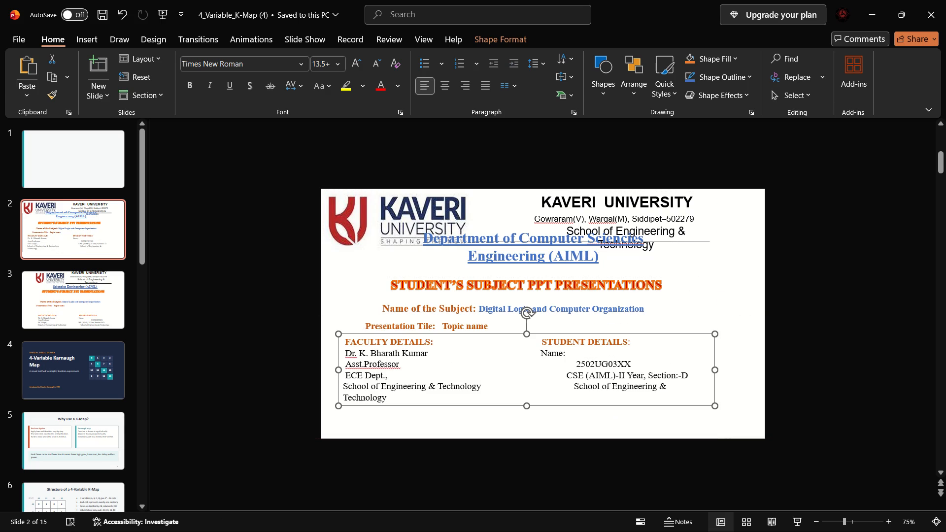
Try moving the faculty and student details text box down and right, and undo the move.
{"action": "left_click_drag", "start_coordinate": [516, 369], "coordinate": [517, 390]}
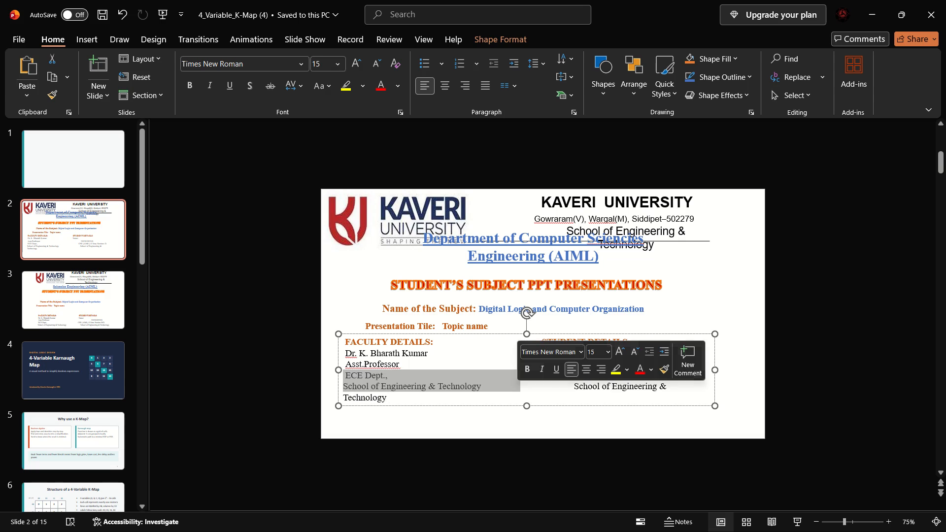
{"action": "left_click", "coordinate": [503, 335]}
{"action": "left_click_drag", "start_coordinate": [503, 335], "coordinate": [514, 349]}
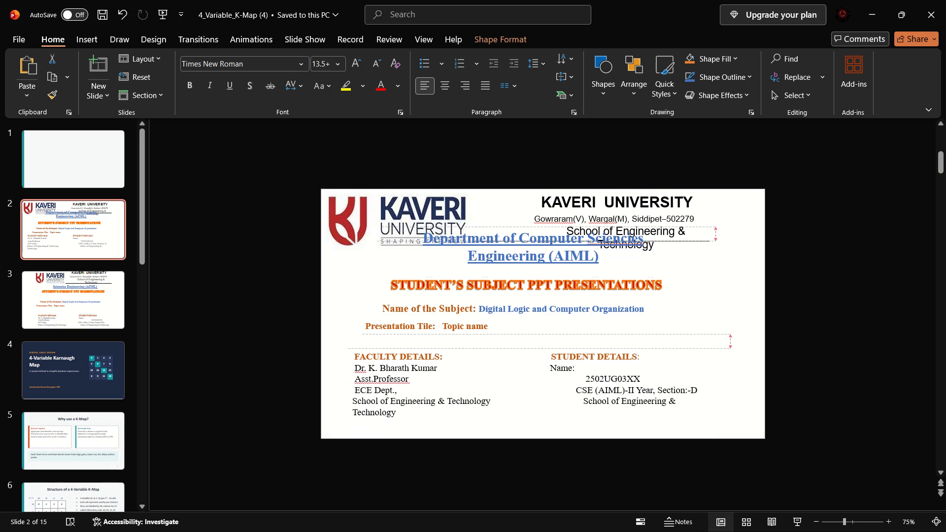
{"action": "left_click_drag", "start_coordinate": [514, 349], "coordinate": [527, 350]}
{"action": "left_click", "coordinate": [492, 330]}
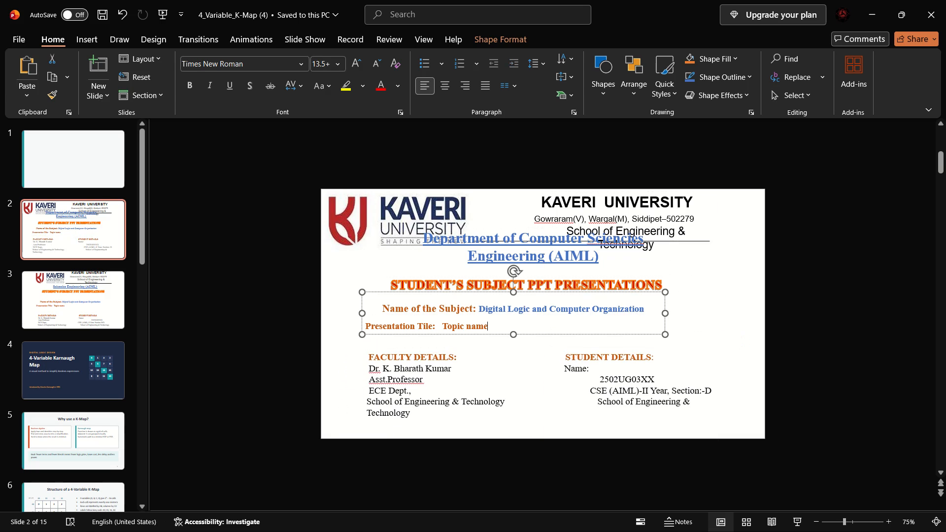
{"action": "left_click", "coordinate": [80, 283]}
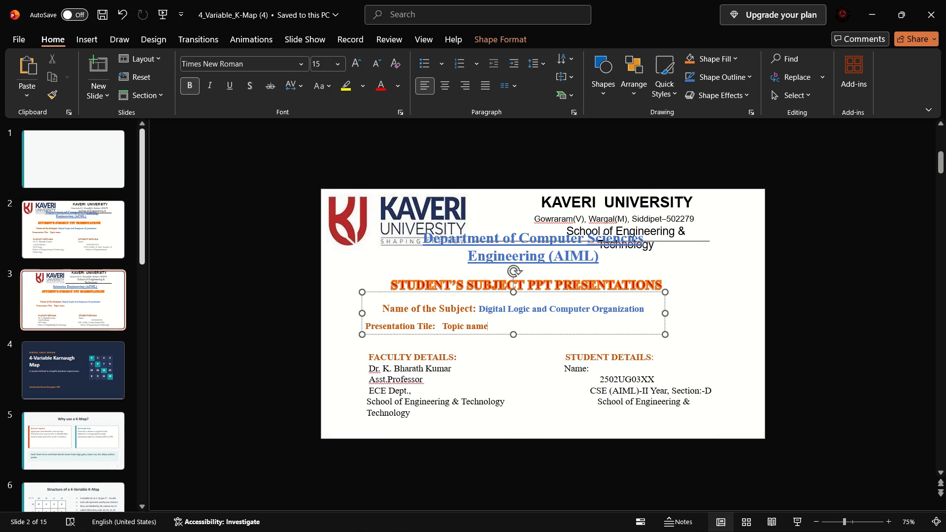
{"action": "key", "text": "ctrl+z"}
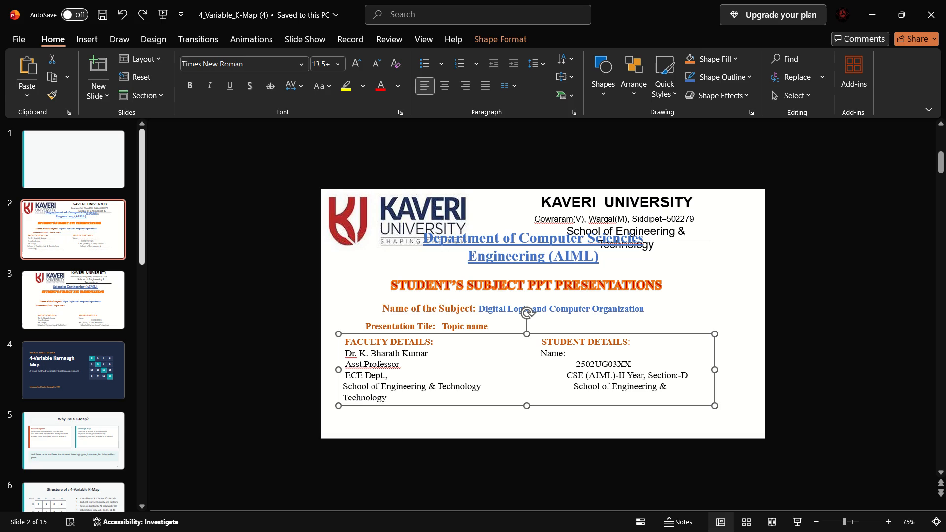
Cut the duplicate Kaveri University title slide 3 and the blank slide 1 out of the presentation.
{"action": "left_click", "coordinate": [64, 316]}
{"action": "right_click", "coordinate": [64, 316]}
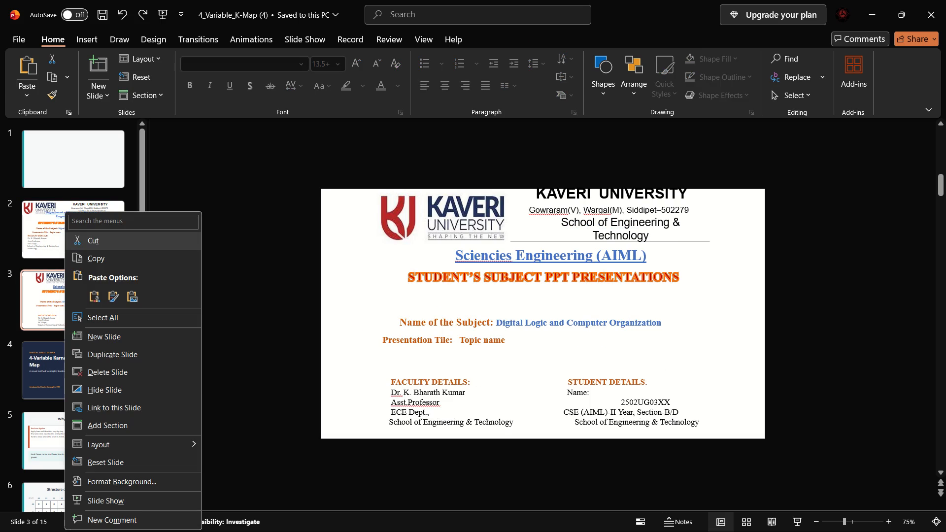
{"action": "double_click", "coordinate": [111, 244]}
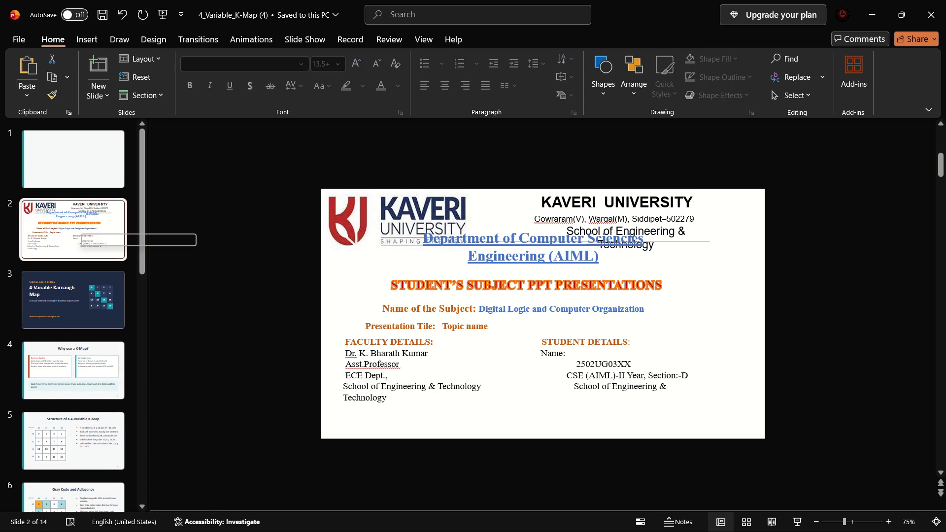
{"action": "right_click", "coordinate": [83, 153]}
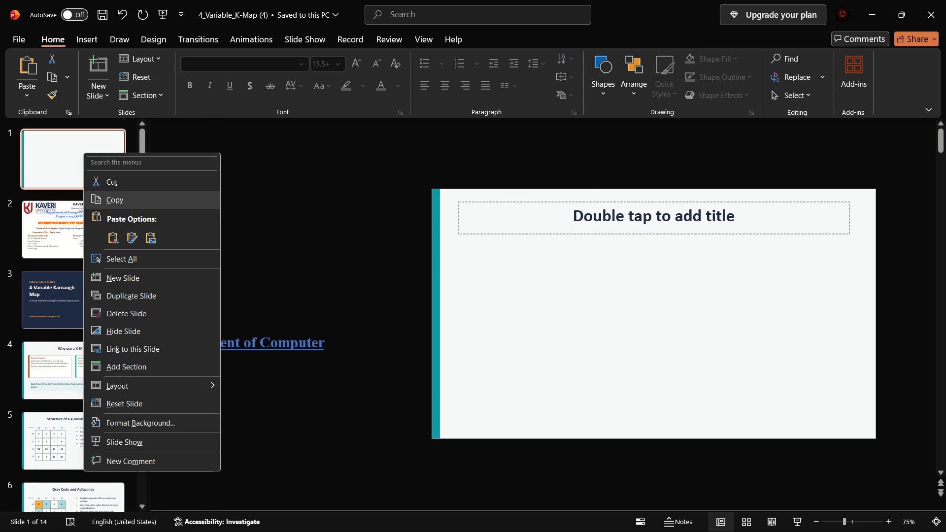
{"action": "left_click", "coordinate": [117, 181]}
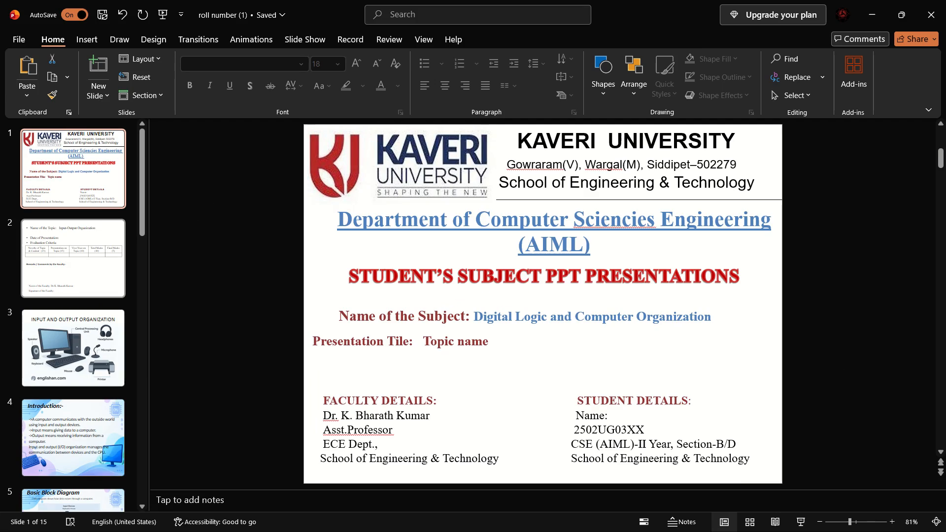
Switch to the "roll number (1)" presentation and copy its slide 2 with the topic name and evaluation criteria table.
{"action": "left_click", "coordinate": [48, 281]}
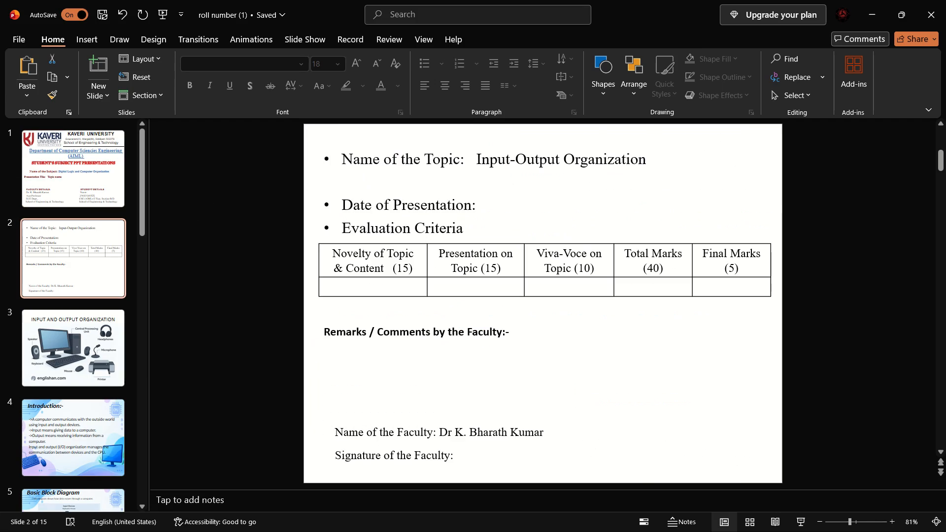
{"action": "key", "text": "ctrl+c"}
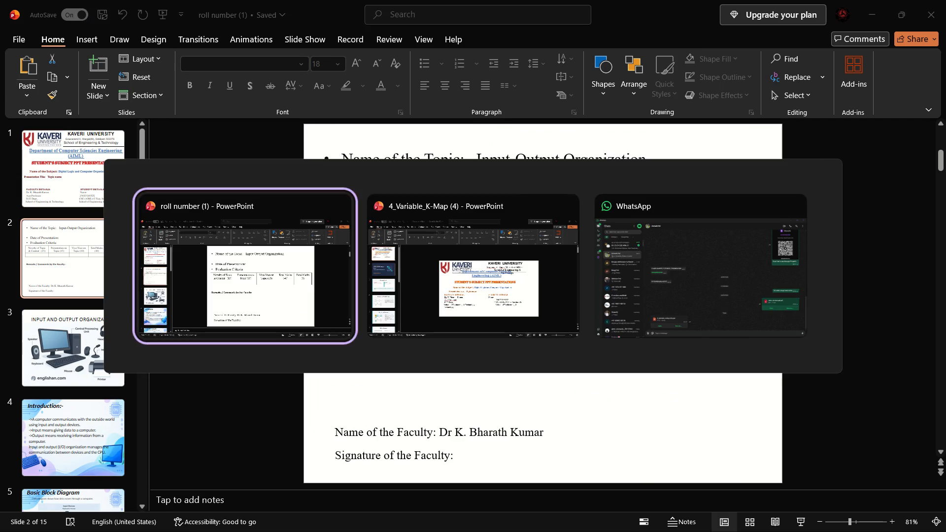
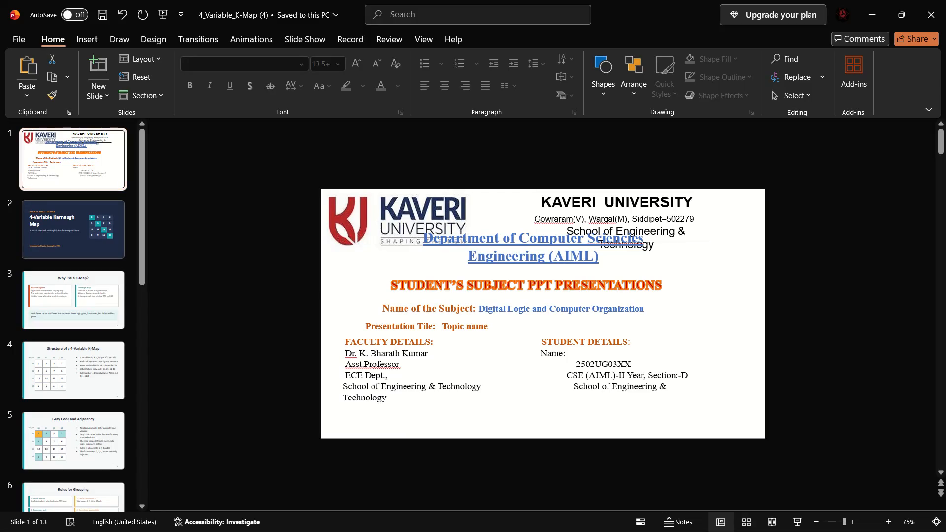
Paste the copied topic name and evaluation criteria slide as slide 2, after the Kaveri University title slide.
{"action": "key", "text": "ctrl+v"}
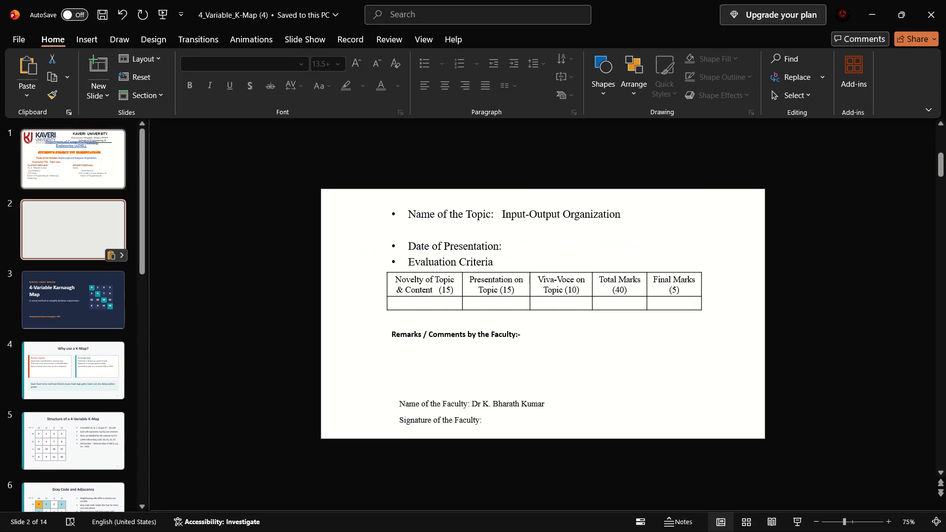
{"action": "left_click", "coordinate": [117, 233]}
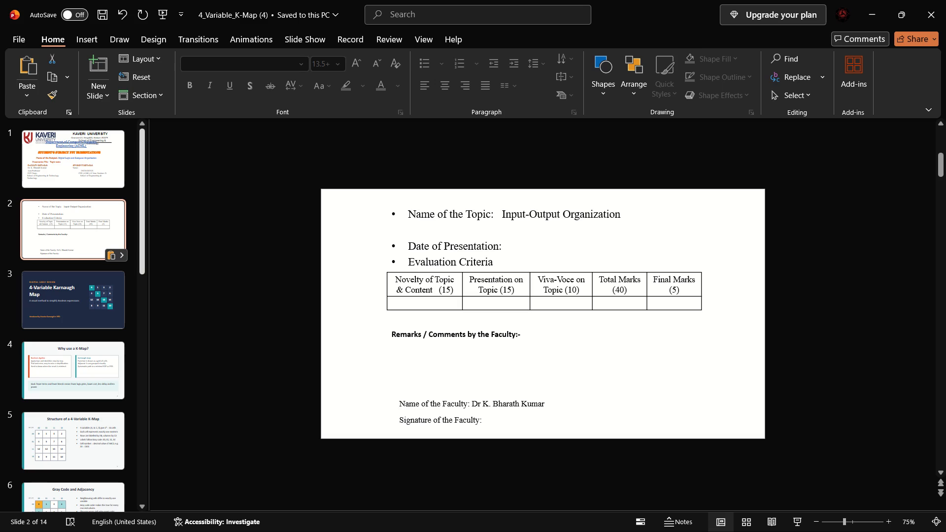
Fill in the student's name after "Name:" in the student details on slide 1.
{"action": "left_click", "coordinate": [106, 166]}
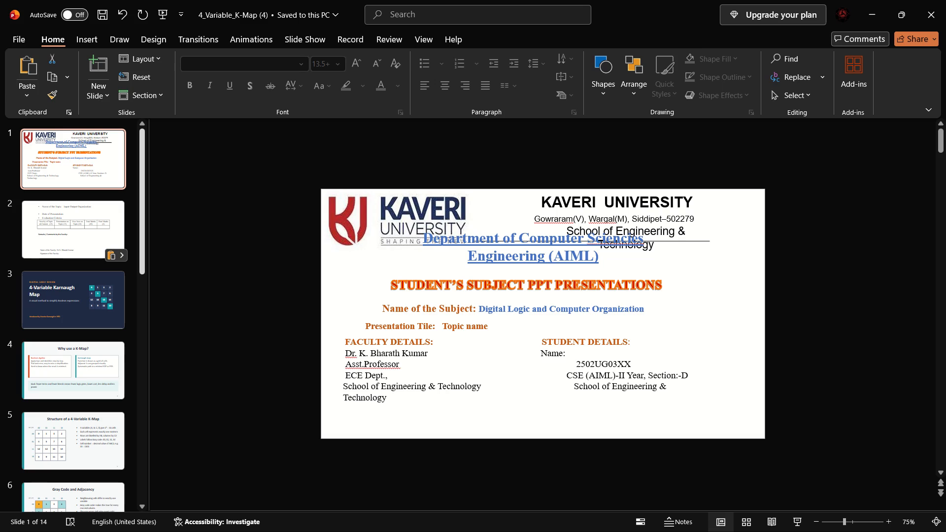
{"action": "left_click", "coordinate": [573, 353]}
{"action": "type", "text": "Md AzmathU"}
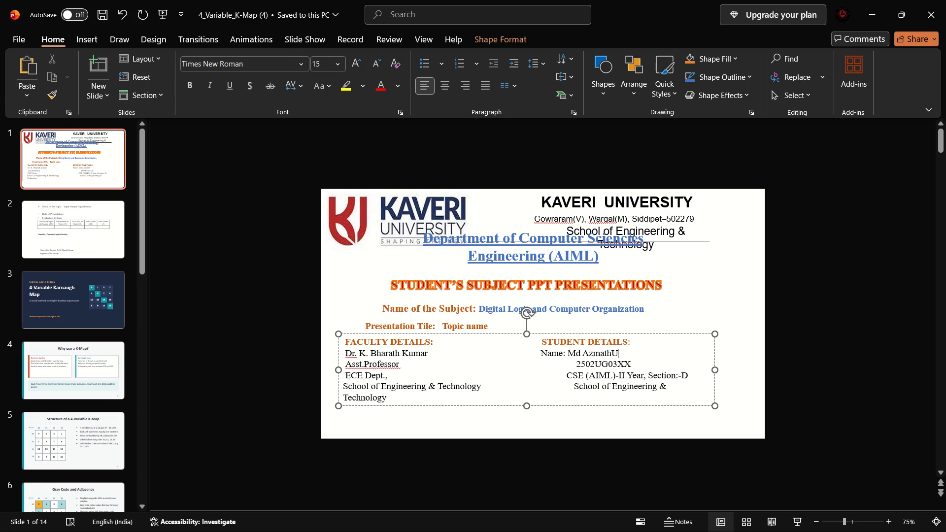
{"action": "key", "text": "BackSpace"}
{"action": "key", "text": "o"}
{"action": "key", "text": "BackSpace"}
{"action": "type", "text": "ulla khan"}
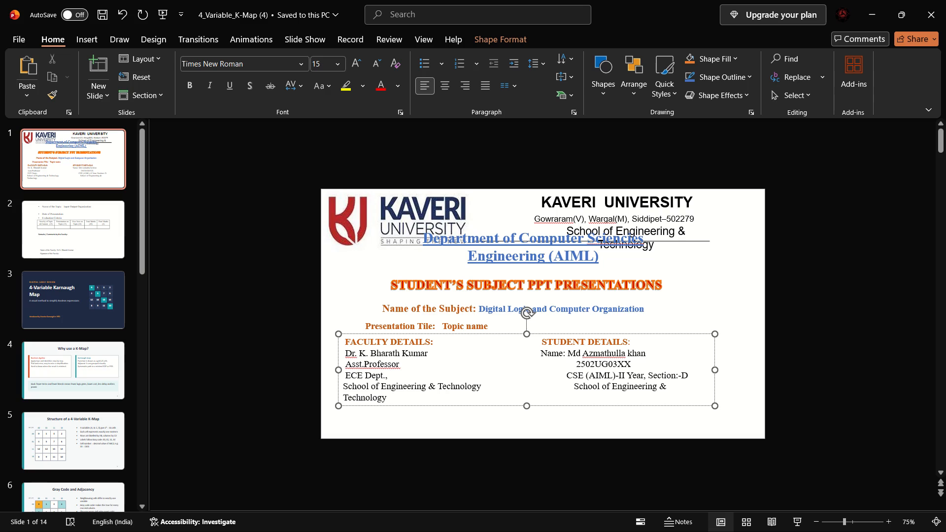
Replace the "XX" placeholder at the end of the roll number with the student's own ending.
{"action": "left_click", "coordinate": [642, 368]}
{"action": "key", "text": "BackSpace"}
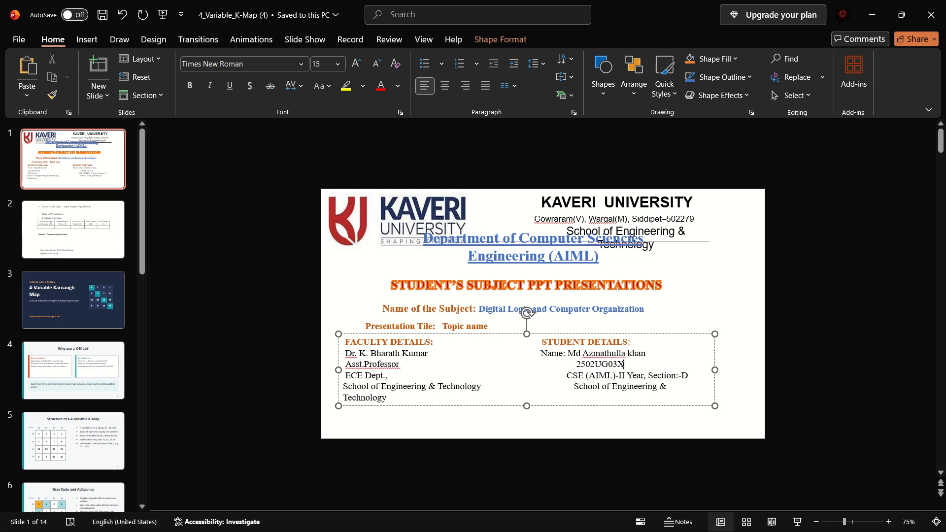
{"action": "key", "text": "BackSpace"}
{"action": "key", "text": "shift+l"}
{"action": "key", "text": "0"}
Shift the faculty and student details, subject, presentation heading and department heading text boxes down so the department heading clears the logo.
{"action": "left_click_drag", "start_coordinate": [541, 332], "coordinate": [545, 344]}
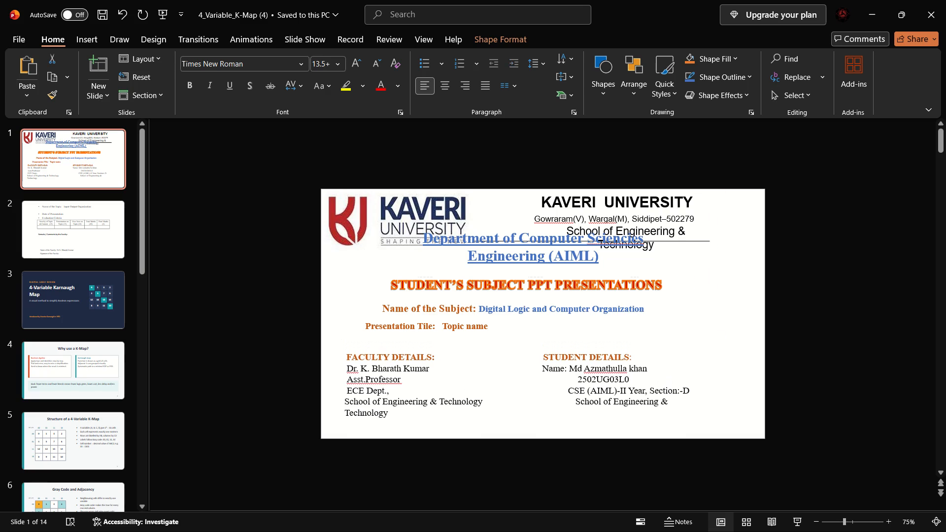
{"action": "left_click_drag", "start_coordinate": [545, 344], "coordinate": [548, 346]}
{"action": "left_click", "coordinate": [535, 314]}
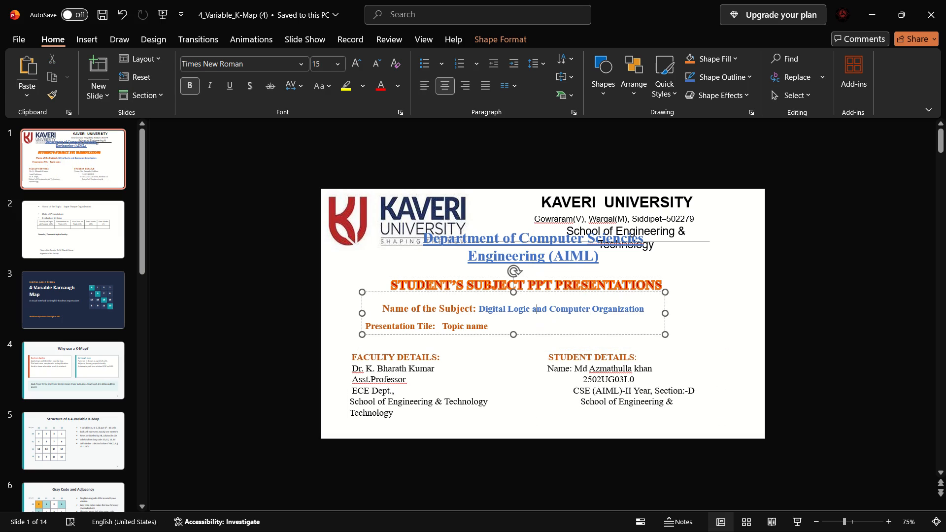
{"action": "left_click_drag", "start_coordinate": [528, 292], "coordinate": [532, 296]}
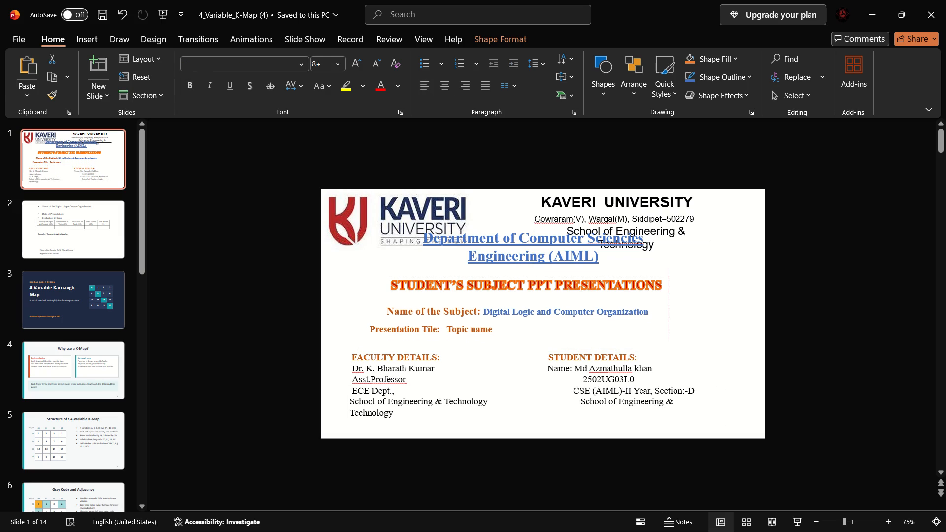
{"action": "left_click_drag", "start_coordinate": [532, 296], "coordinate": [529, 300]}
{"action": "left_click", "coordinate": [529, 286]}
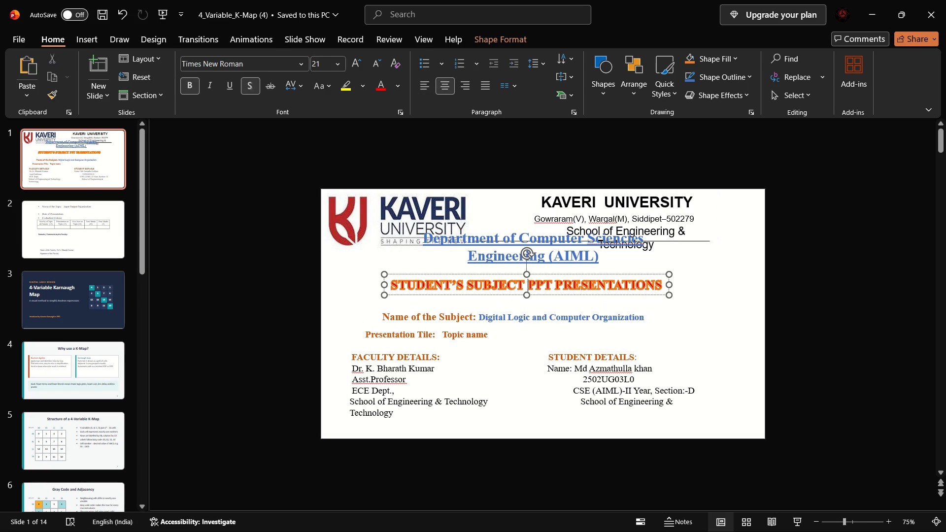
{"action": "left_click_drag", "start_coordinate": [542, 275], "coordinate": [541, 283]}
{"action": "left_click", "coordinate": [538, 254]}
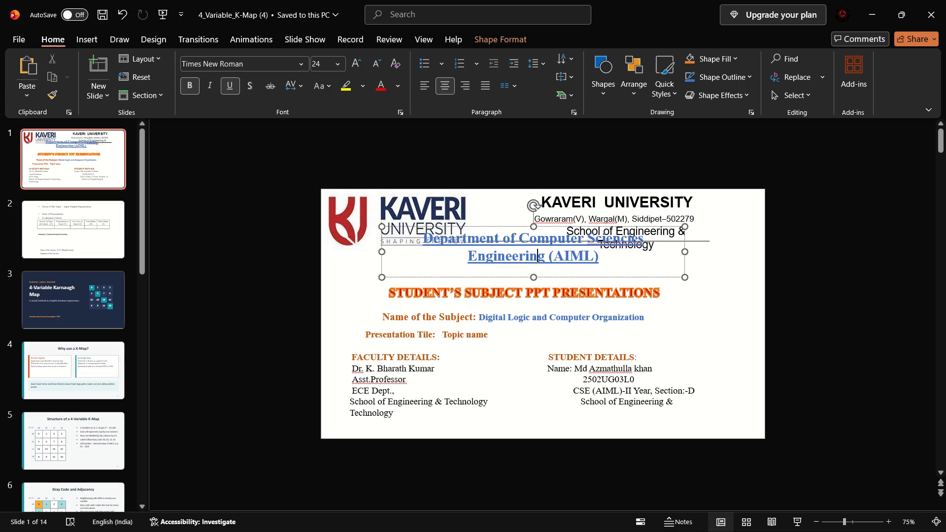
{"action": "left_click_drag", "start_coordinate": [554, 226], "coordinate": [554, 242]}
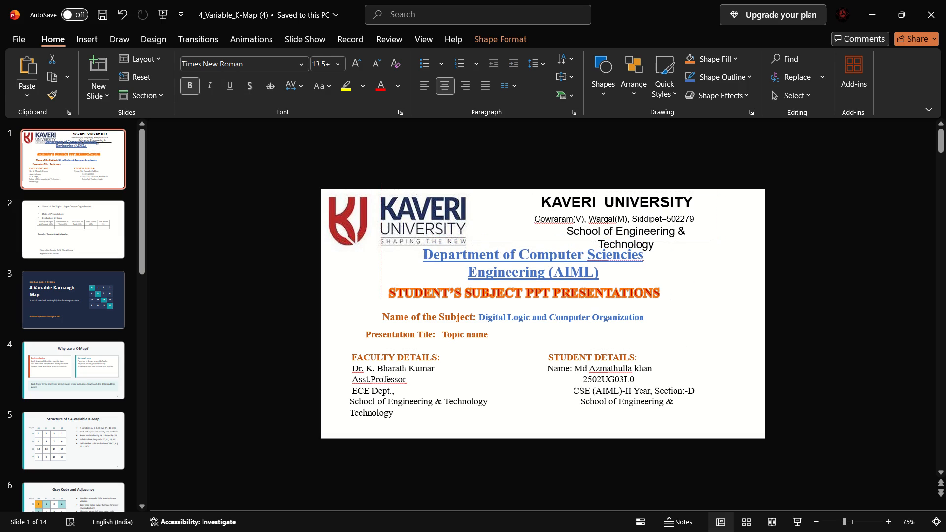
{"action": "left_click_drag", "start_coordinate": [554, 242], "coordinate": [555, 243]}
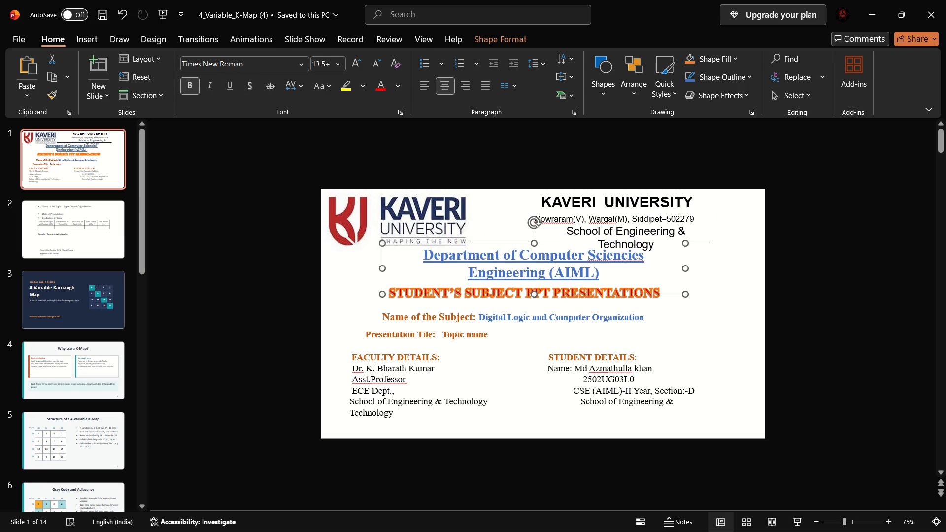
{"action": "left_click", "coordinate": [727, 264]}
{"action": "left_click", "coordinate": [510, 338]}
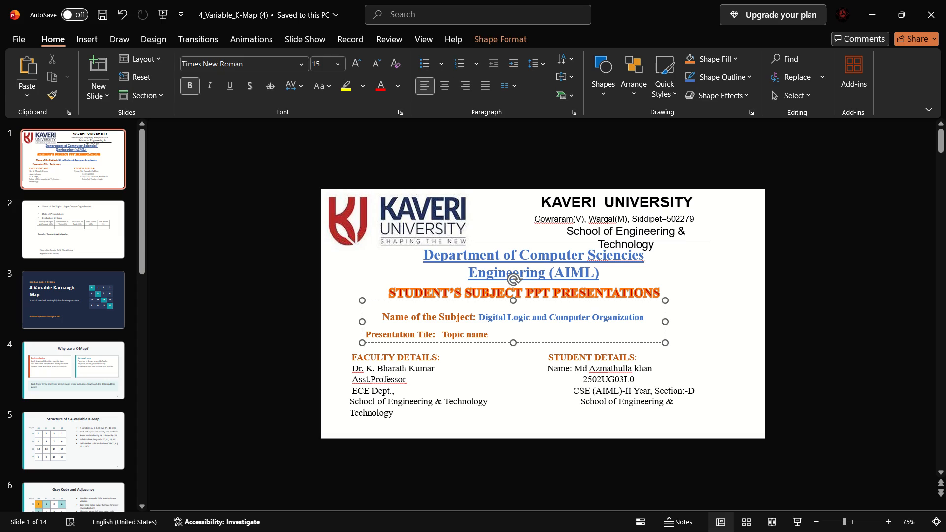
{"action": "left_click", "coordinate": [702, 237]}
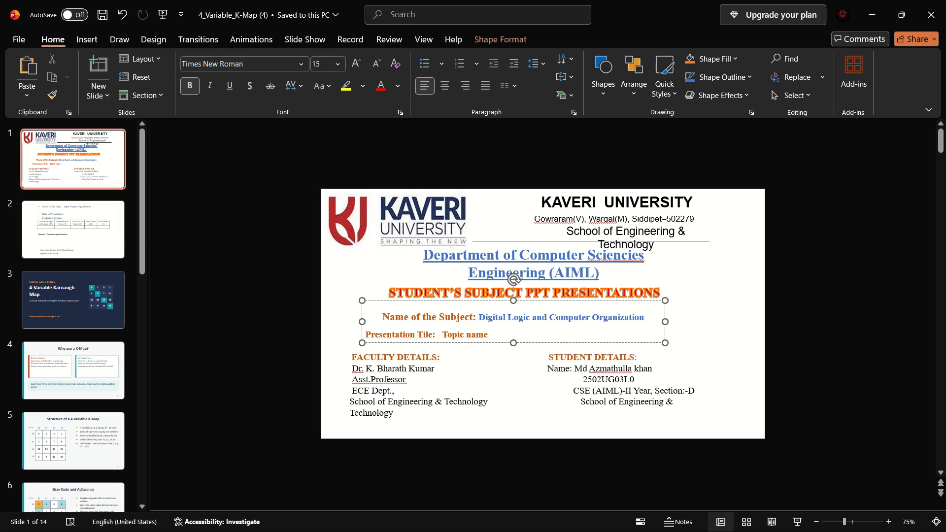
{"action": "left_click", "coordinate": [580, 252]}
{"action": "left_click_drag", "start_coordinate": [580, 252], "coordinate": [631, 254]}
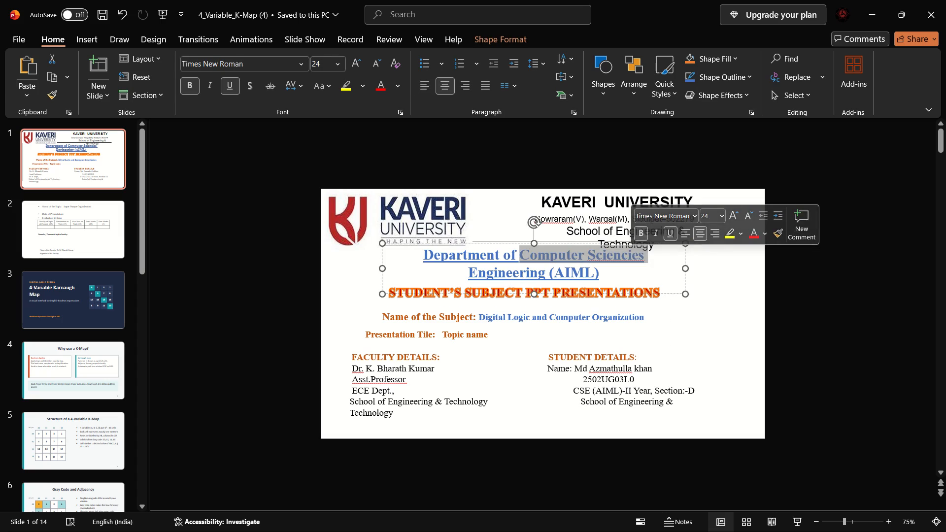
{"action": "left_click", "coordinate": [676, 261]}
Move the text box with the university name, address and school up and to the right, away from the department heading.
{"action": "left_click", "coordinate": [693, 239]}
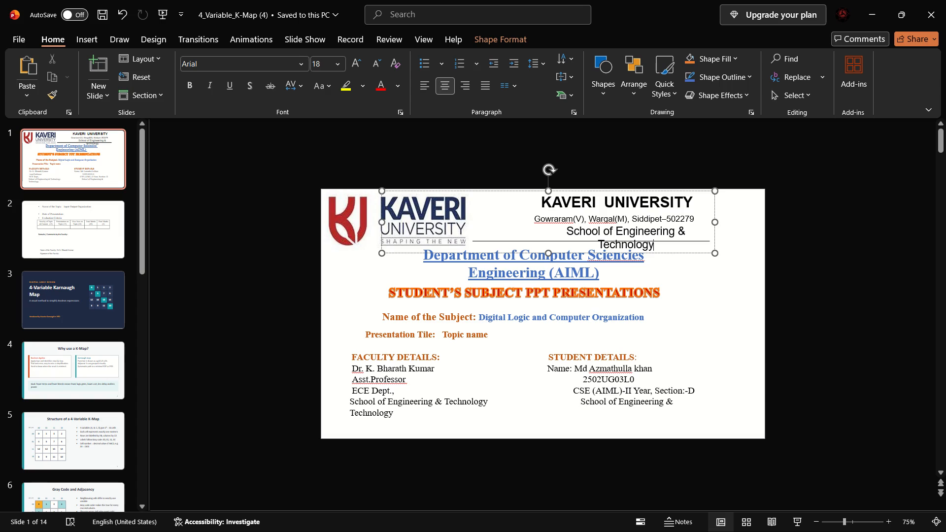
{"action": "left_click", "coordinate": [703, 230]}
{"action": "left_click", "coordinate": [702, 233]}
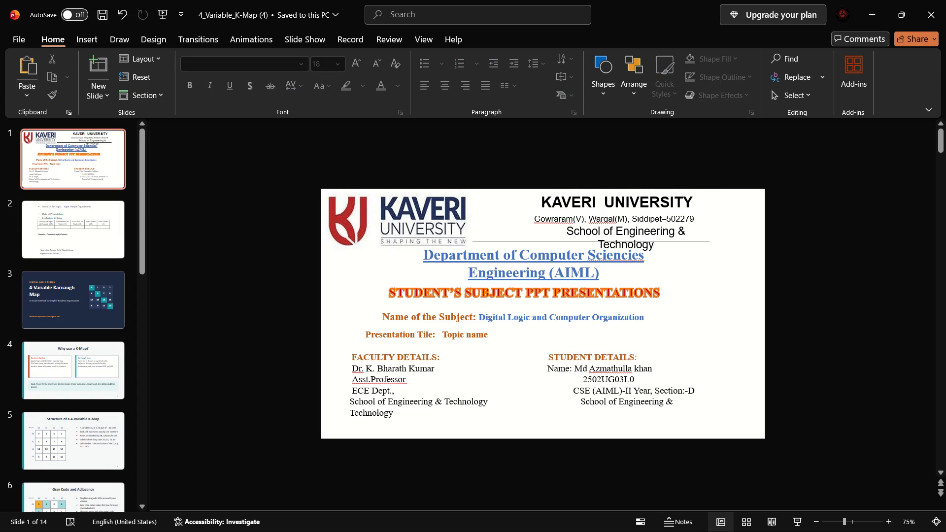
{"action": "left_click", "coordinate": [684, 241]}
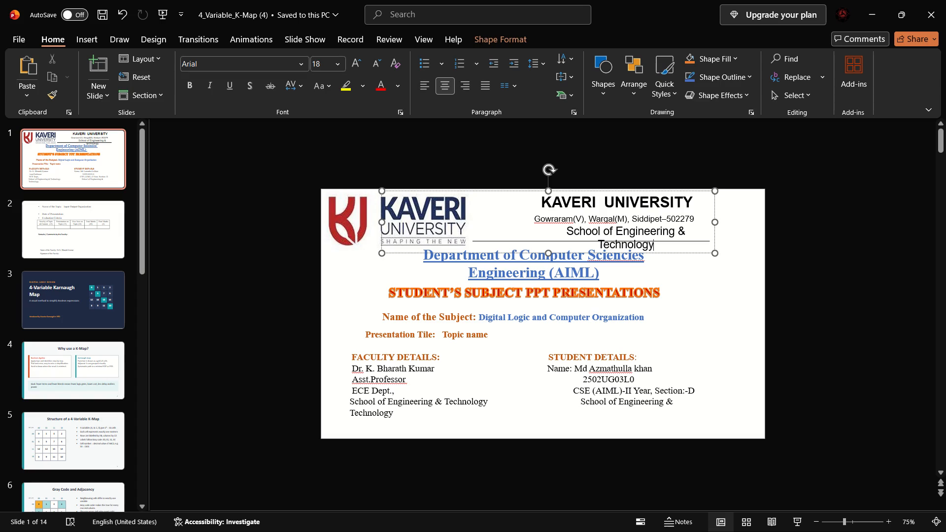
{"action": "left_click_drag", "start_coordinate": [572, 192], "coordinate": [587, 189]}
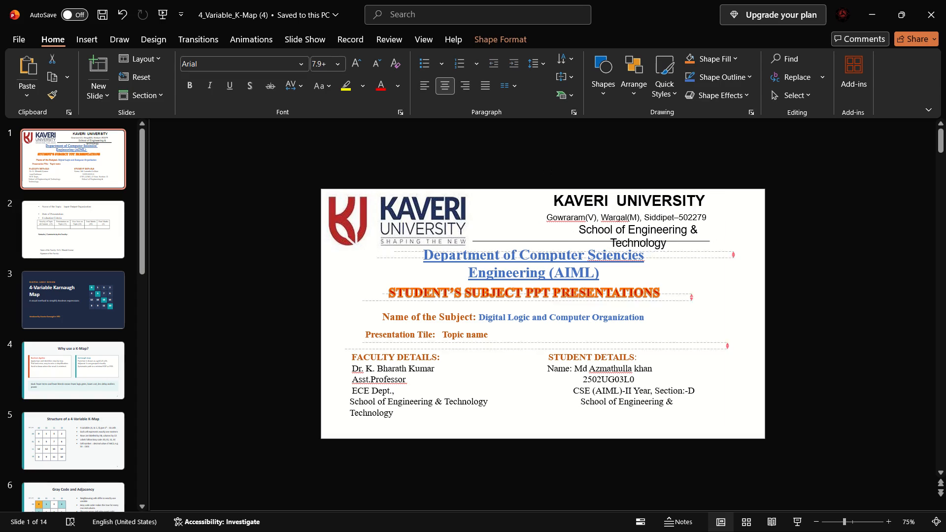
{"action": "left_click_drag", "start_coordinate": [587, 189], "coordinate": [598, 181]}
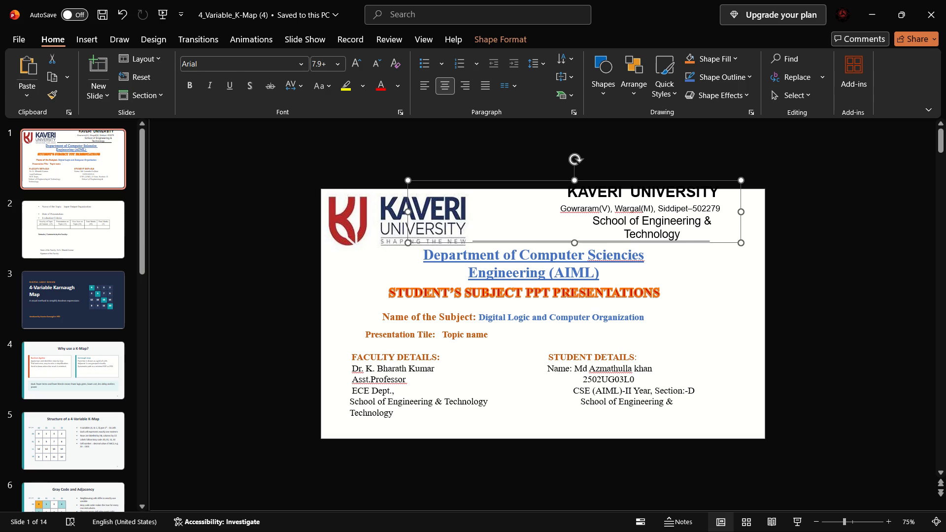
Shorten the header's horizontal line from its left end and place it beneath the "School of Engineering & Technology" text.
{"action": "left_click", "coordinate": [541, 246]}
{"action": "left_click", "coordinate": [539, 241]}
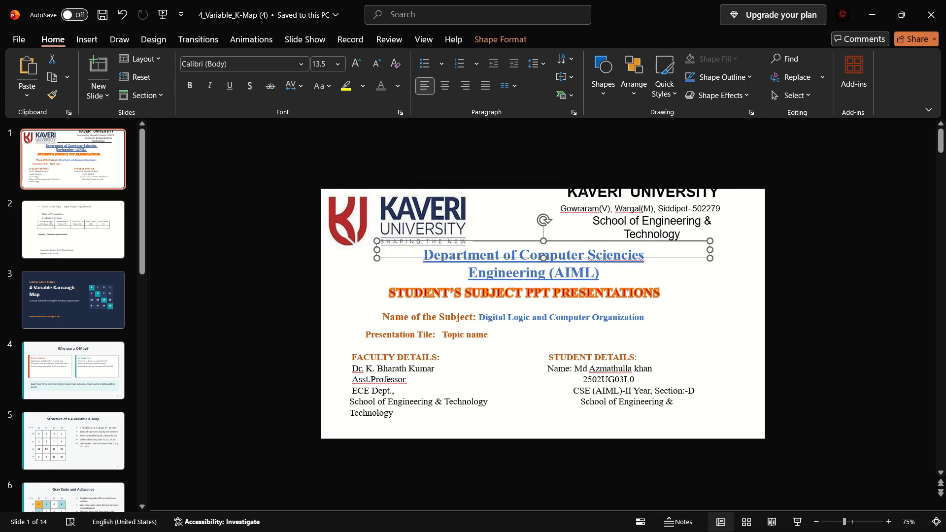
{"action": "left_click", "coordinate": [559, 243]}
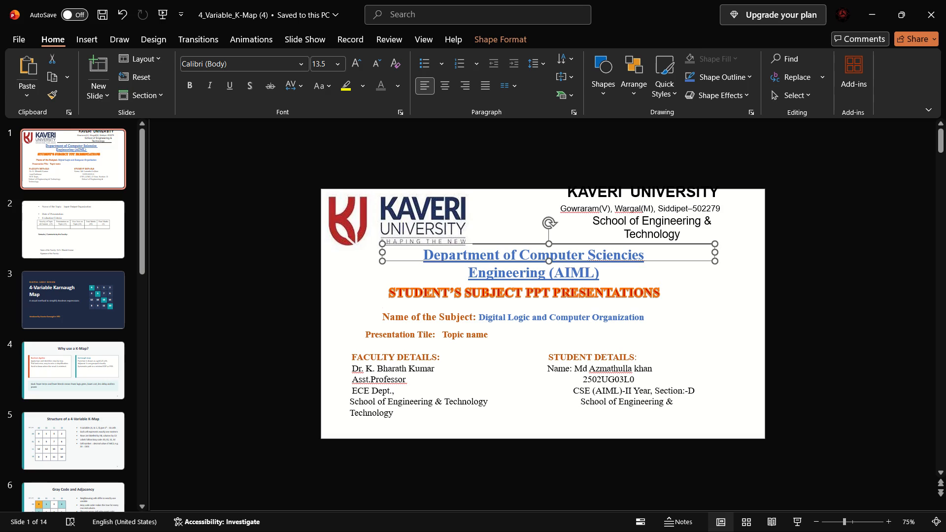
{"action": "left_click_drag", "start_coordinate": [572, 241], "coordinate": [556, 241]}
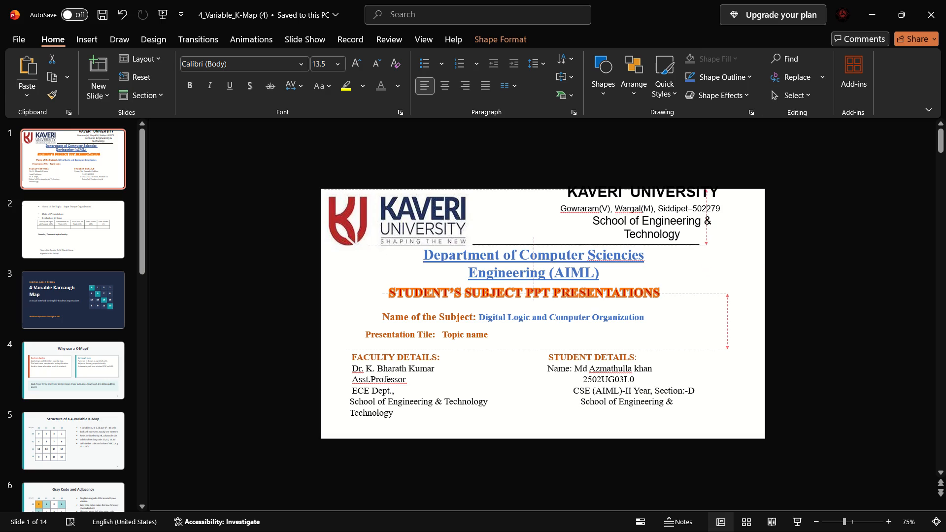
{"action": "left_click_drag", "start_coordinate": [556, 241], "coordinate": [519, 242]}
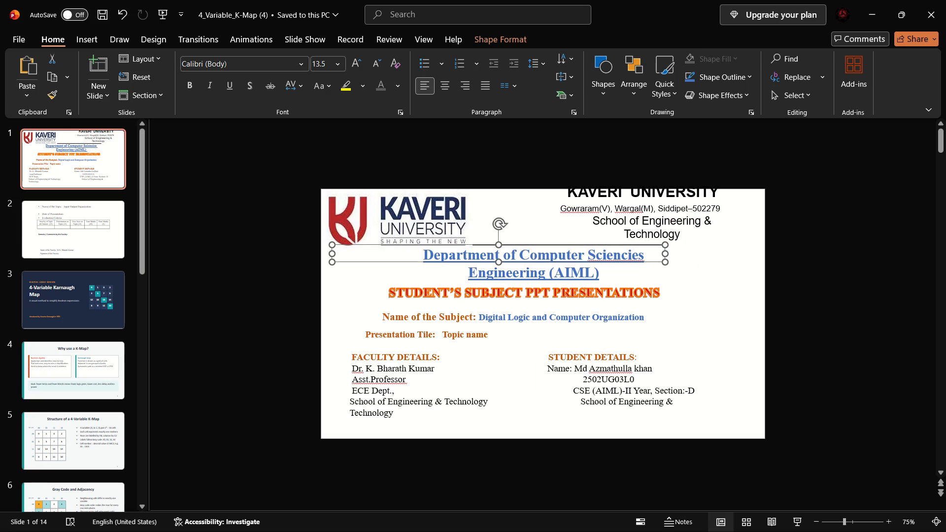
{"action": "left_click_drag", "start_coordinate": [332, 253], "coordinate": [454, 240]}
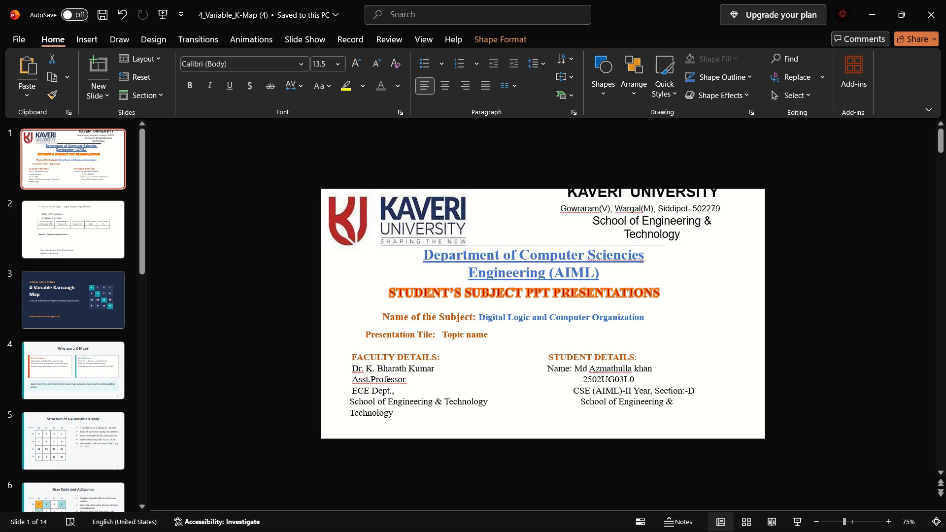
{"action": "left_click_drag", "start_coordinate": [454, 240], "coordinate": [455, 240]}
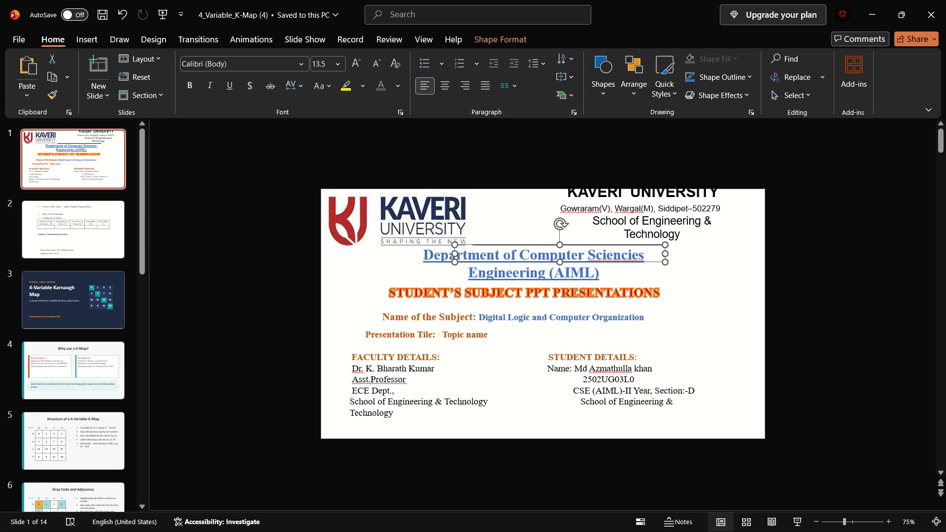
{"action": "left_click_drag", "start_coordinate": [582, 242], "coordinate": [595, 226]}
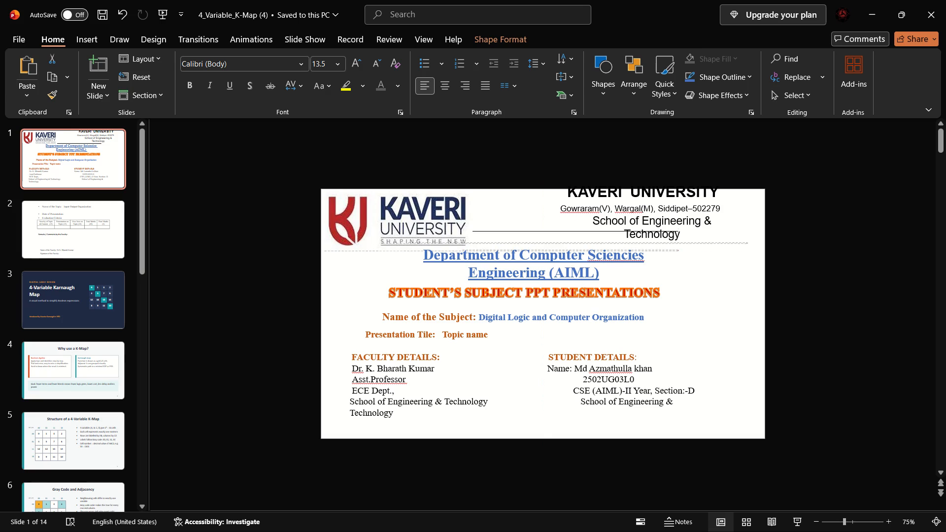
{"action": "left_click_drag", "start_coordinate": [595, 226], "coordinate": [647, 246]}
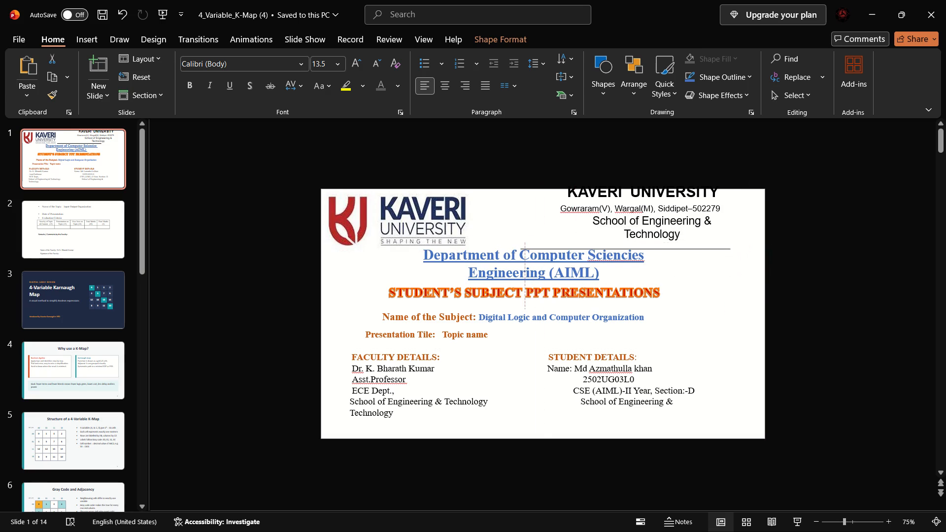
{"action": "left_click_drag", "start_coordinate": [647, 246], "coordinate": [636, 242]}
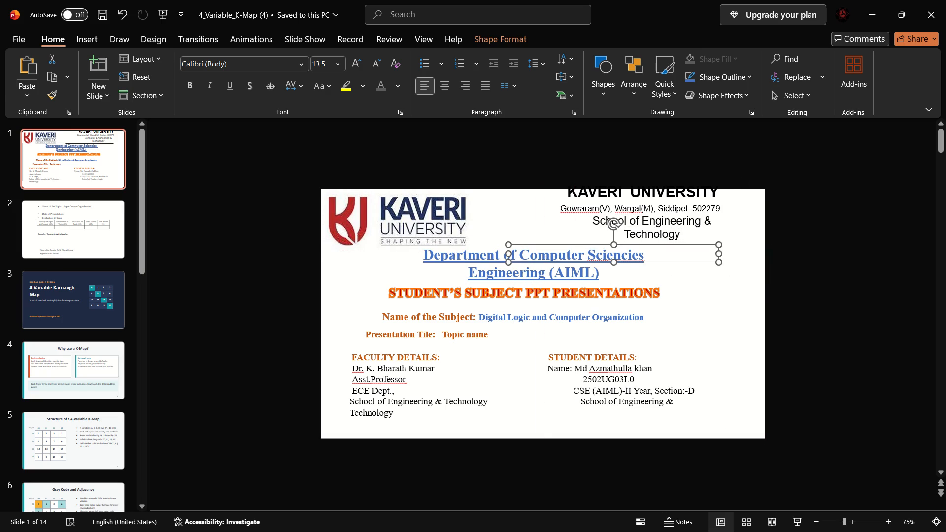
Move the text box with the university name, address and school slightly down and left so its heading sits fully on the slide.
{"action": "left_click", "coordinate": [630, 222]}
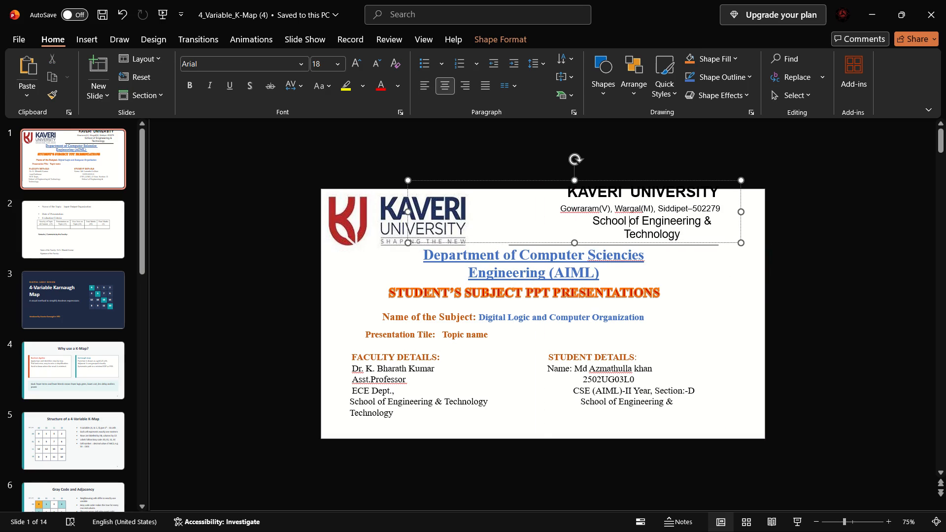
{"action": "left_click_drag", "start_coordinate": [608, 179], "coordinate": [594, 183]}
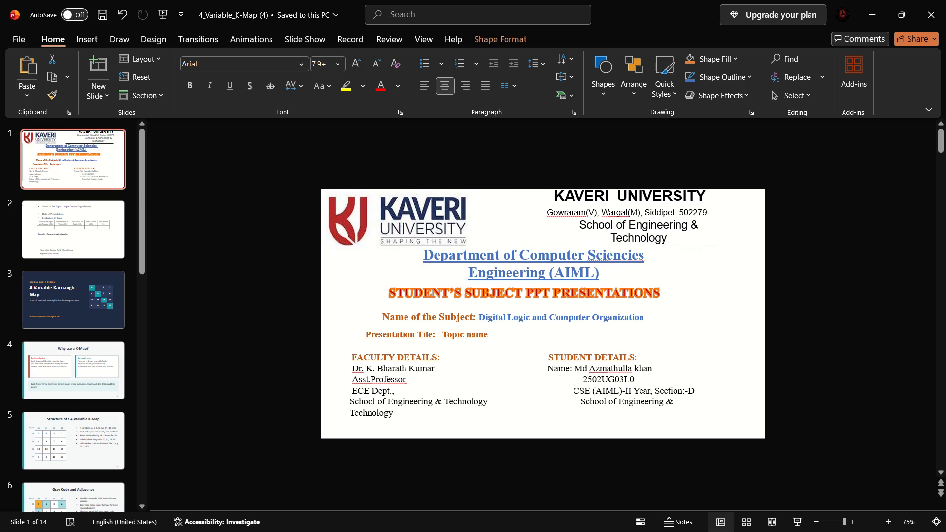
{"action": "left_click_drag", "start_coordinate": [594, 183], "coordinate": [595, 183]}
{"action": "left_click", "coordinate": [674, 241]}
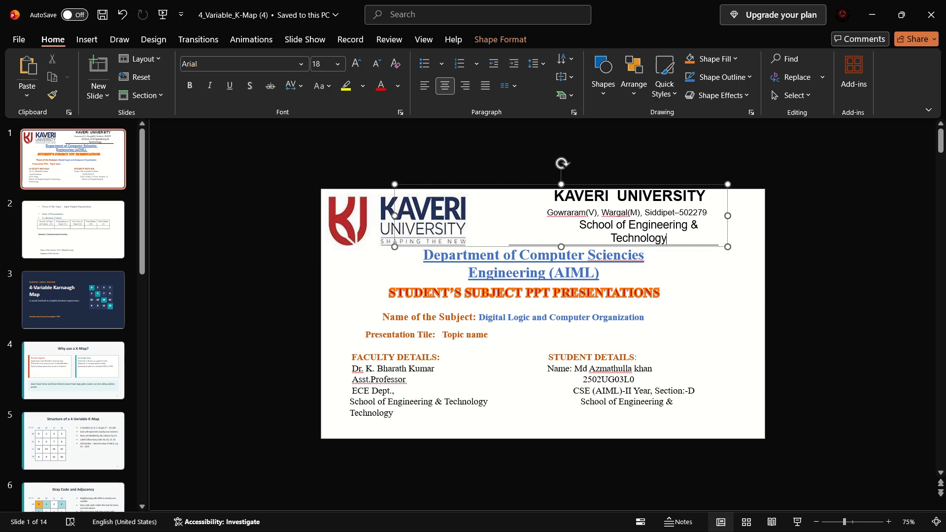
{"action": "left_click", "coordinate": [679, 244]}
Replace the "Topic name" placeholder on the presentation title line with "4 variable Karnaugh map".
{"action": "left_click", "coordinate": [505, 330]}
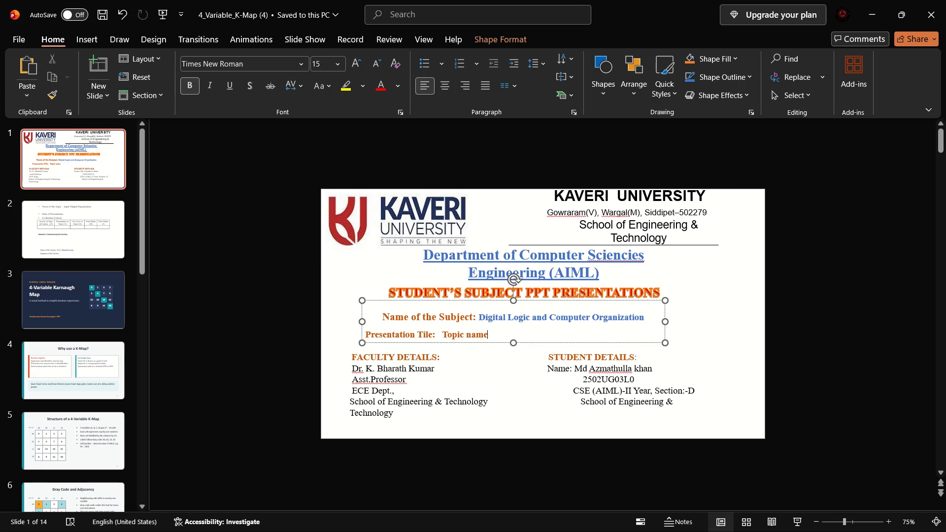
{"action": "key", "text": "BackSpace"}
{"action": "key", "text": "BackSpace"}
{"action": "key", "text": "BackSpace"}
{"action": "key", "text": "BackSpace"}
{"action": "key", "text": "BackSpace"}
{"action": "key", "text": "BackSpace"}
{"action": "key", "text": "BackSpace"}
{"action": "key", "text": "BackSpace"}
{"action": "key", "text": "BackSpace"}
{"action": "key", "text": "BackSpace"}
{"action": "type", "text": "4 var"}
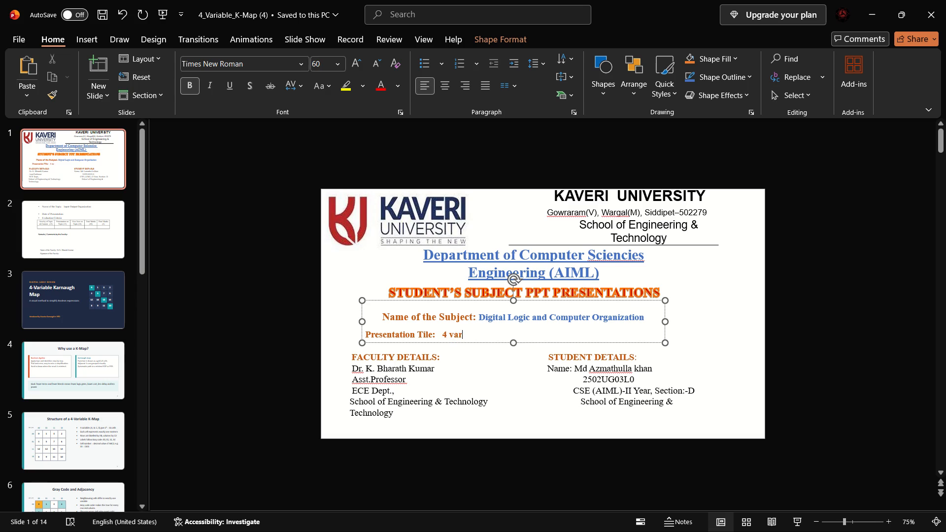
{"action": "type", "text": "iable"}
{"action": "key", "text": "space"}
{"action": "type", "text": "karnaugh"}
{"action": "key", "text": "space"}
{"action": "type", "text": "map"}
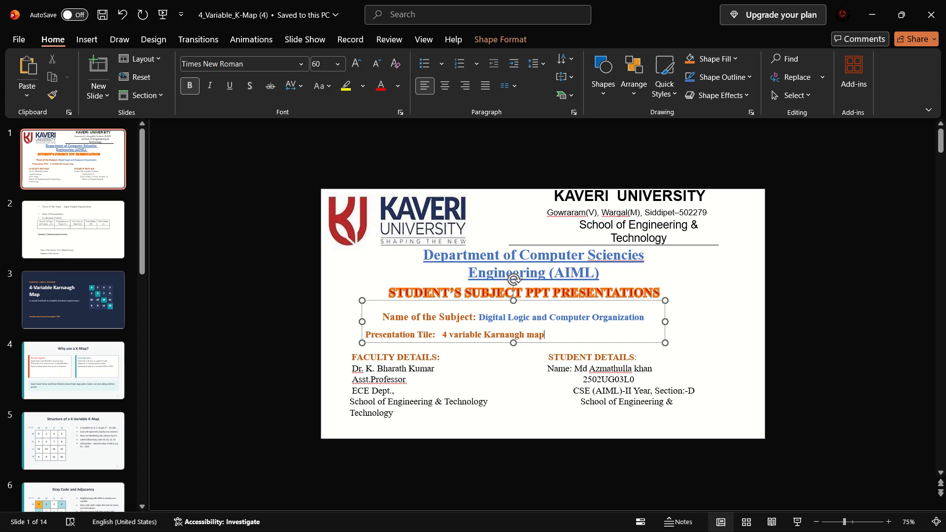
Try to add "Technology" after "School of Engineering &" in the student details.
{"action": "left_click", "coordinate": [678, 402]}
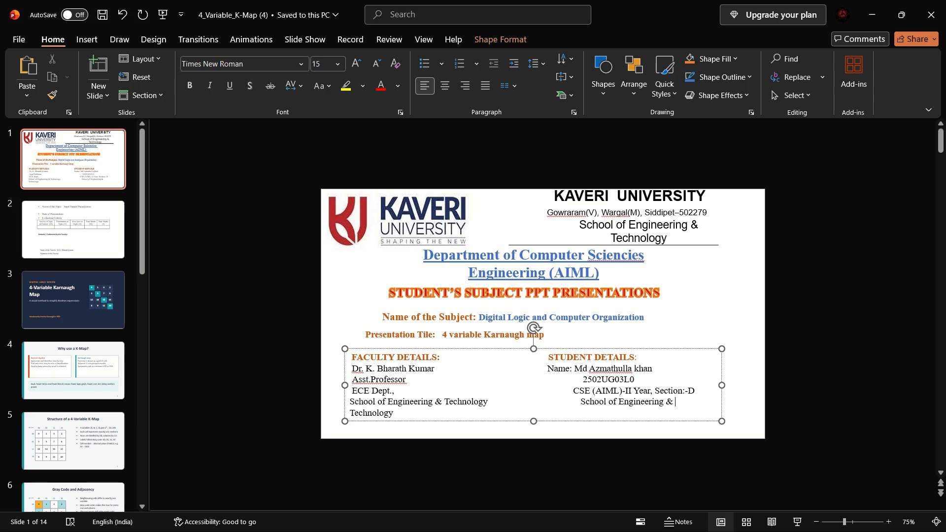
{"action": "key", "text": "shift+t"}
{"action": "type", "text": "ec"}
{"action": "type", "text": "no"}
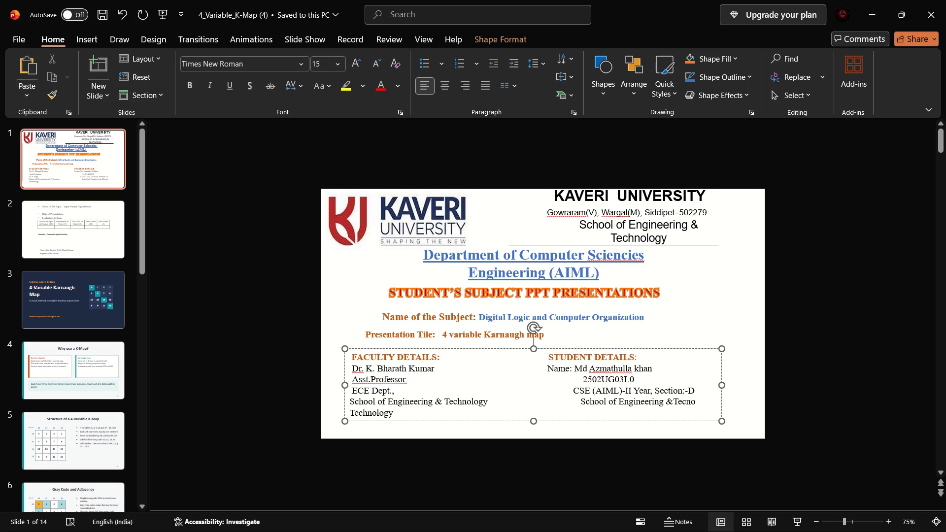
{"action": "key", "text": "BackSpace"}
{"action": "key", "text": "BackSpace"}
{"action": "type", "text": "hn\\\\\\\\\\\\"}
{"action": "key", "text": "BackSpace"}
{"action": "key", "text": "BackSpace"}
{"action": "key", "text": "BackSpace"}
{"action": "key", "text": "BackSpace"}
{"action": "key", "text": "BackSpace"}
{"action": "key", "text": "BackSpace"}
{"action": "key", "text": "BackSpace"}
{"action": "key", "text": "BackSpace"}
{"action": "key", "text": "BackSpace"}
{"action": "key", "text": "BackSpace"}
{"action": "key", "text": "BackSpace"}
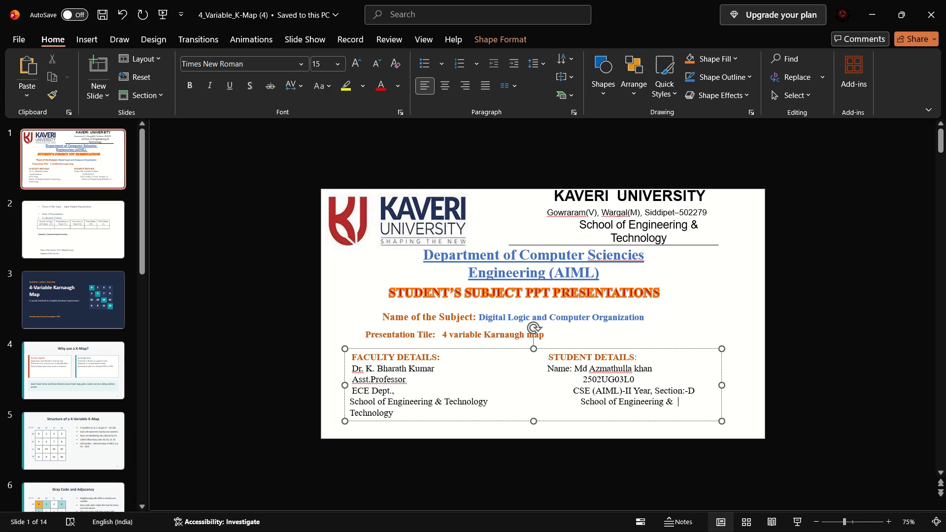
Close up the spacing in the student's school line so it reads "School of Engineering&Technology" on one line.
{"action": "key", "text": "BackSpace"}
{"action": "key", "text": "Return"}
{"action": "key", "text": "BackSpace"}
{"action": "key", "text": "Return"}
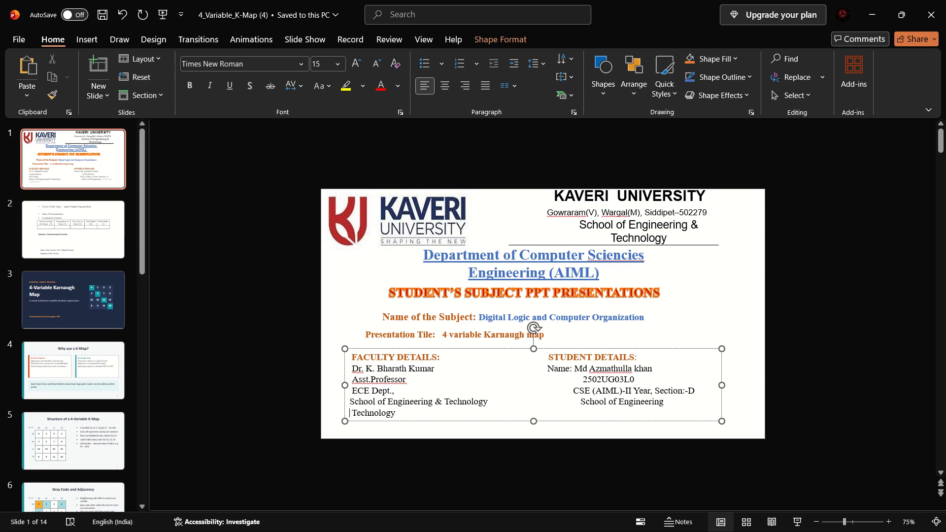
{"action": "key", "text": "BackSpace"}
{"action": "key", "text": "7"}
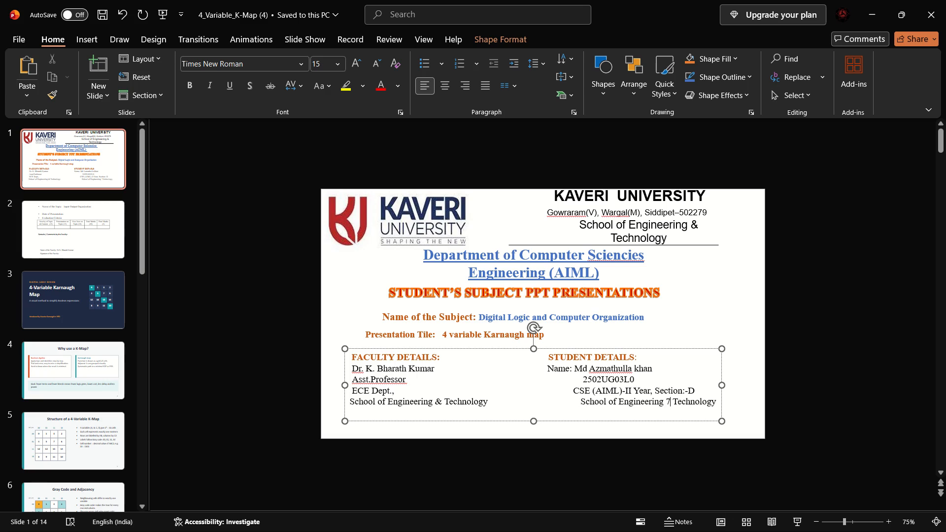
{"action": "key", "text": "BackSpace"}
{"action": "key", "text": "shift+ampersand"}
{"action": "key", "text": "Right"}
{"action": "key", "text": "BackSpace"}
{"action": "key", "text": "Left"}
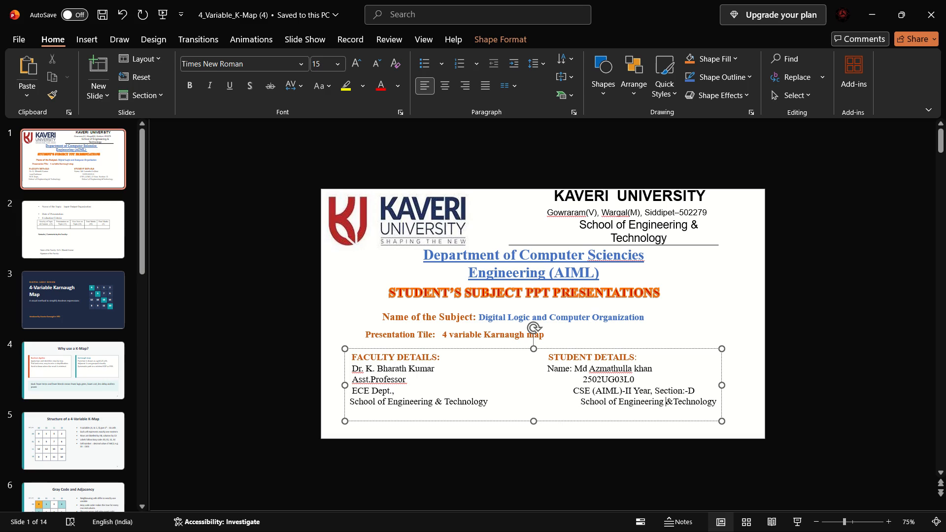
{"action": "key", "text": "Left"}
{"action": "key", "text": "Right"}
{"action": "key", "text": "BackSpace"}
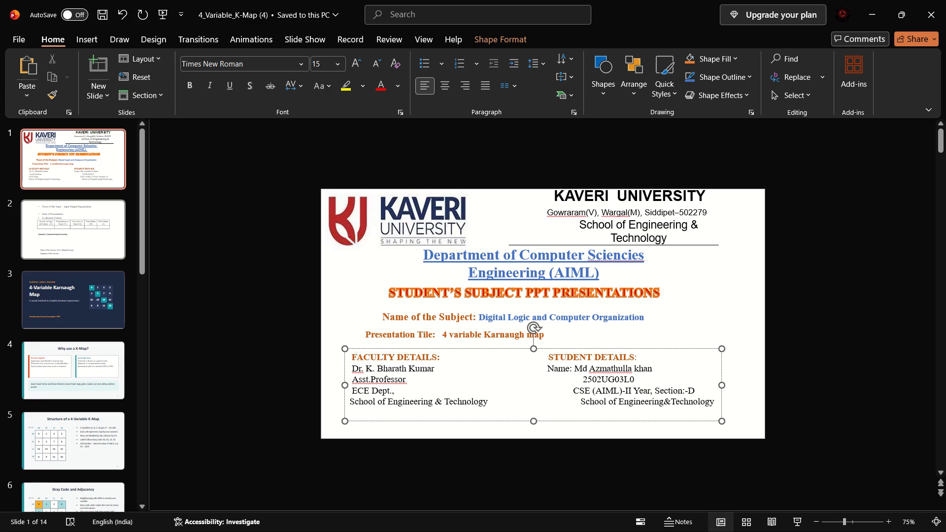
On the evaluation criteria slide, replace the topic name "Input-Output Organization" with "4 variable Karnaugh map".
{"action": "left_click", "coordinate": [78, 230]}
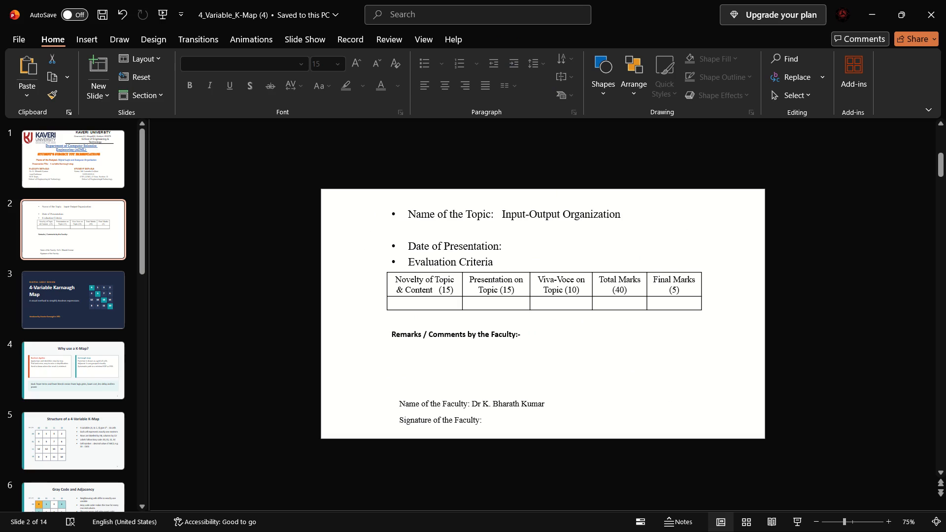
{"action": "left_click", "coordinate": [511, 246]}
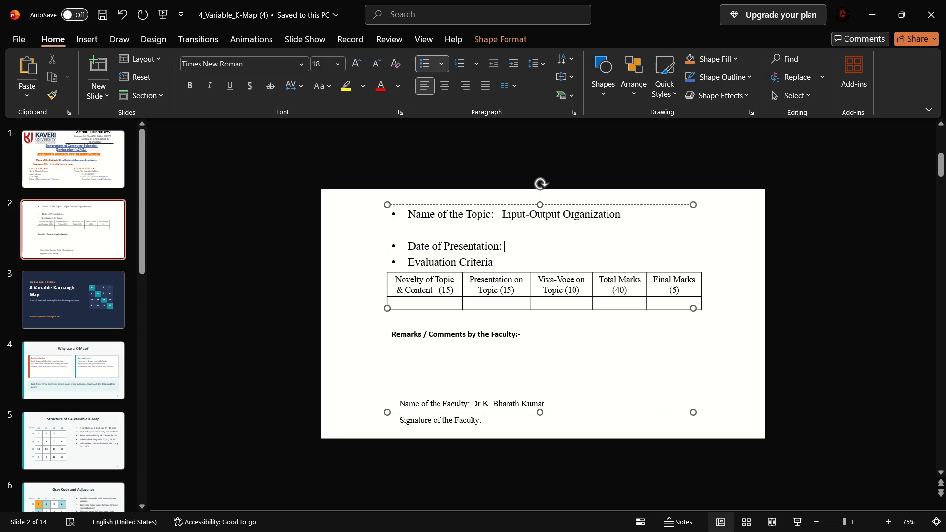
{"action": "left_click", "coordinate": [642, 215]}
{"action": "key", "text": "BackSpace"}
{"action": "key", "text": "BackSpace"}
{"action": "key", "text": "BackSpace"}
{"action": "key", "text": "BackSpace"}
{"action": "key", "text": "BackSpace"}
{"action": "key", "text": "BackSpace"}
{"action": "key", "text": "BackSpace"}
{"action": "key", "text": "BackSpace"}
{"action": "key", "text": "BackSpace"}
{"action": "key", "text": "BackSpace"}
{"action": "key", "text": "BackSpace"}
{"action": "key", "text": "BackSpace"}
{"action": "key", "text": "BackSpace"}
{"action": "key", "text": "BackSpace"}
{"action": "key", "text": "BackSpace"}
{"action": "key", "text": "BackSpace"}
{"action": "key", "text": "BackSpace"}
{"action": "key", "text": "BackSpace"}
{"action": "key", "text": "BackSpace"}
{"action": "key", "text": "BackSpace"}
{"action": "key", "text": "BackSpace"}
{"action": "key", "text": "BackSpace"}
{"action": "key", "text": "BackSpace"}
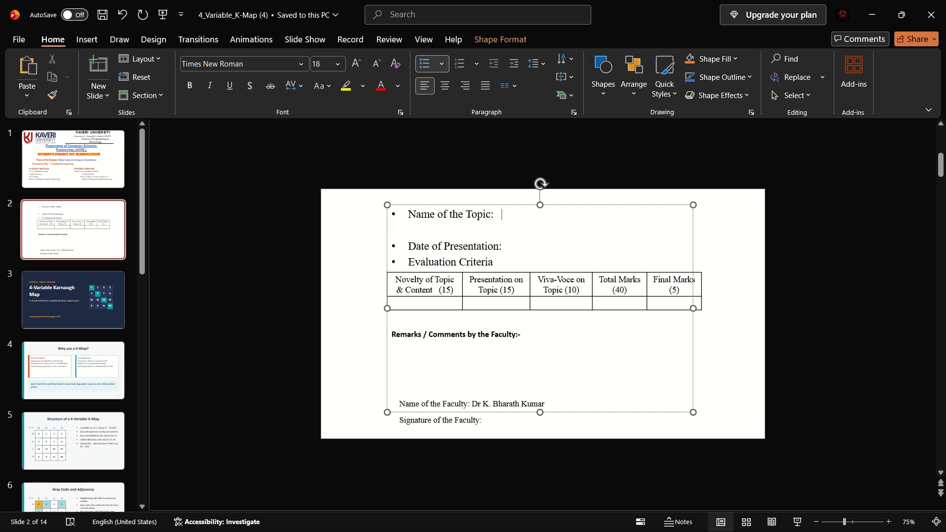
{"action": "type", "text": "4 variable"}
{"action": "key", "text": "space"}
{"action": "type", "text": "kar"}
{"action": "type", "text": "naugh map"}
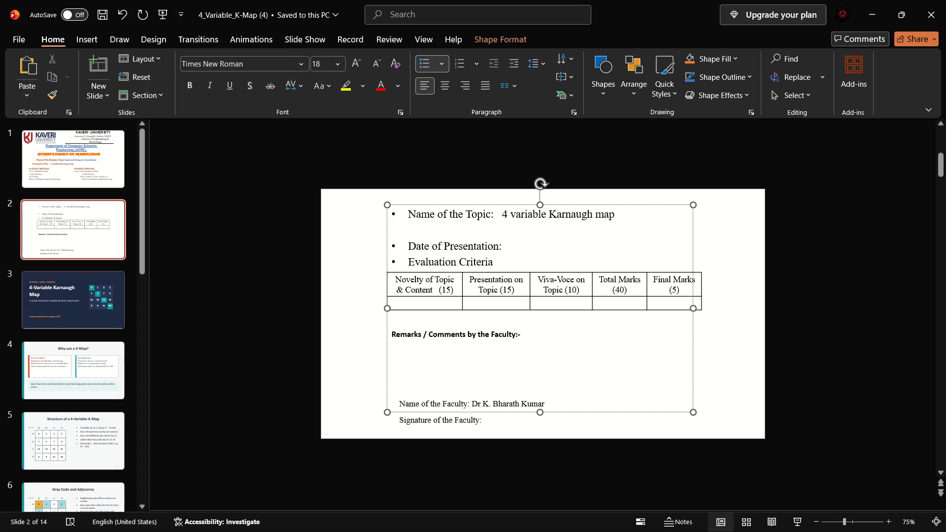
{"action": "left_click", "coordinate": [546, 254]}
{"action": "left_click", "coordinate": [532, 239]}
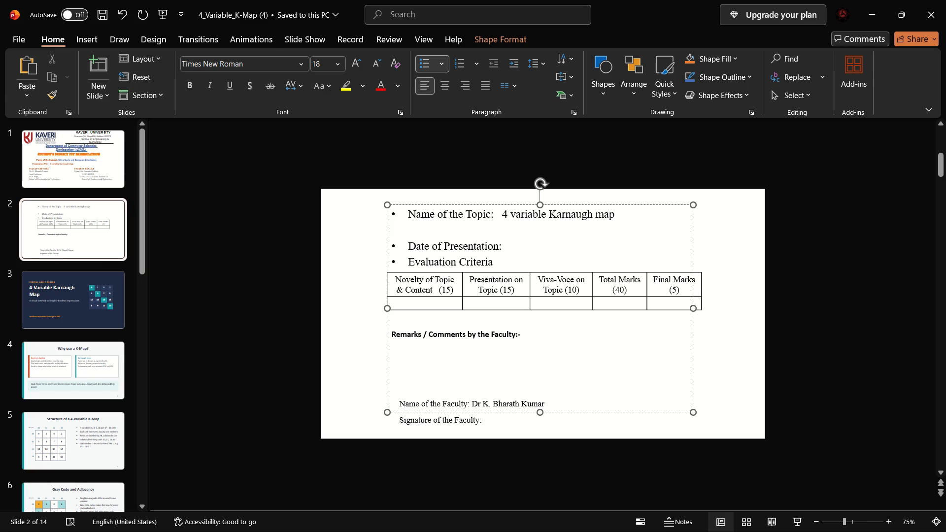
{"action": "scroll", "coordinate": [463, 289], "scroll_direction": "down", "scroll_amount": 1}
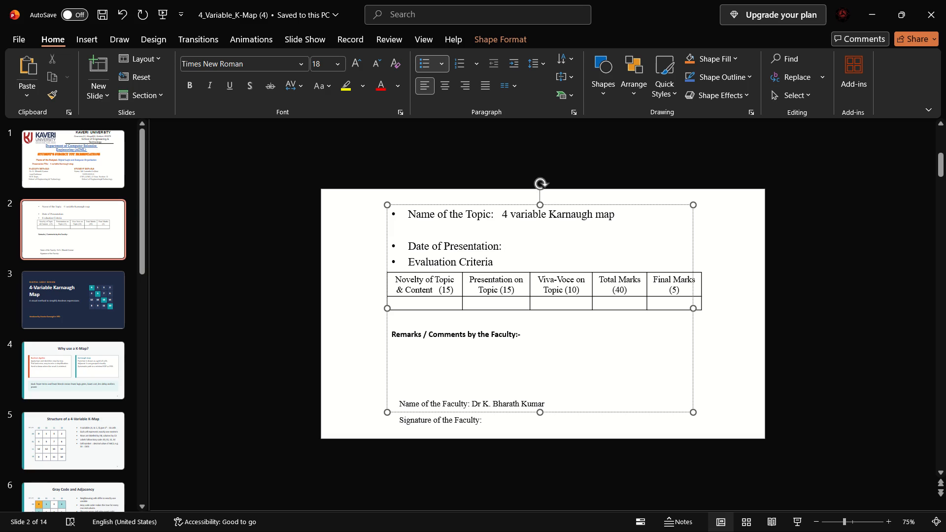
Return to the title slide.
{"action": "left_click", "coordinate": [22, 159]}
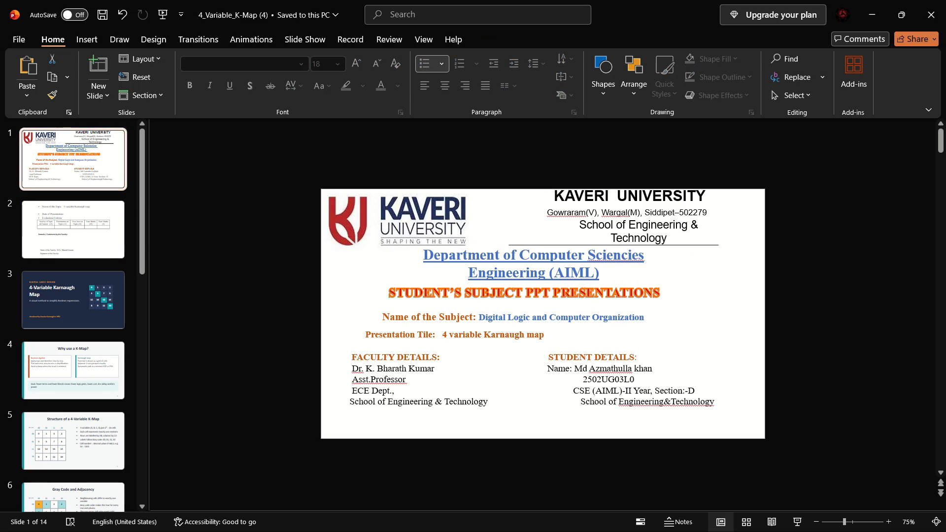
Look through the K-Map presentation's slides, from the evaluation criteria slide to the closing Summary slide.
{"action": "left_click", "coordinate": [94, 227]}
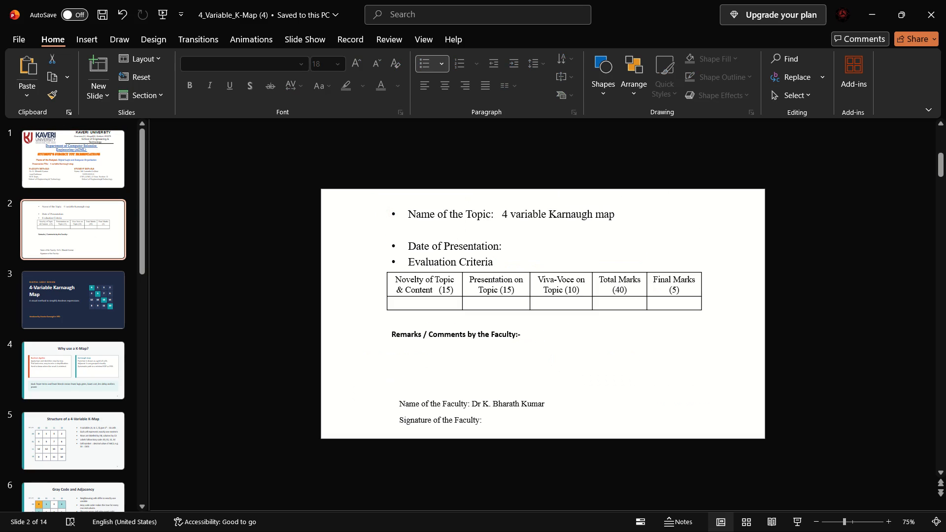
{"action": "scroll", "coordinate": [76, 446], "scroll_direction": "down", "scroll_amount": 5}
{"action": "left_click", "coordinate": [90, 347]}
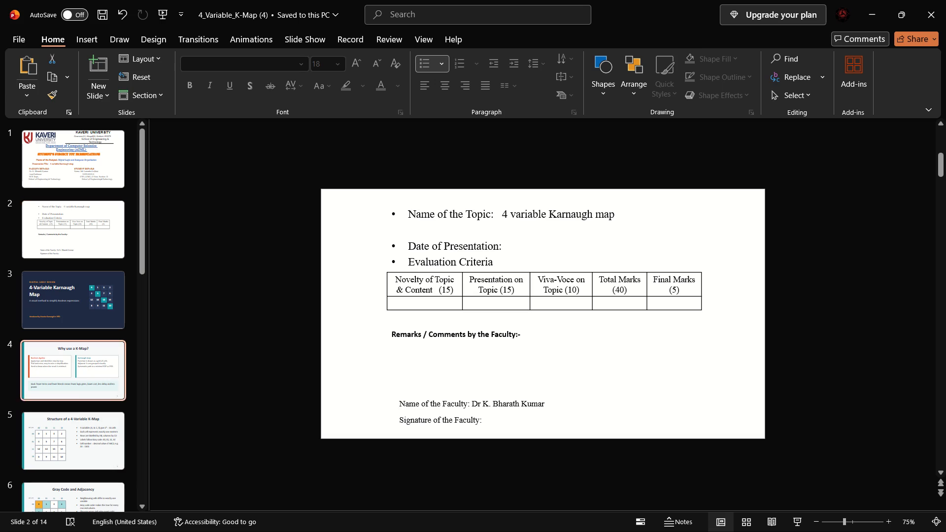
{"action": "left_click", "coordinate": [72, 427]}
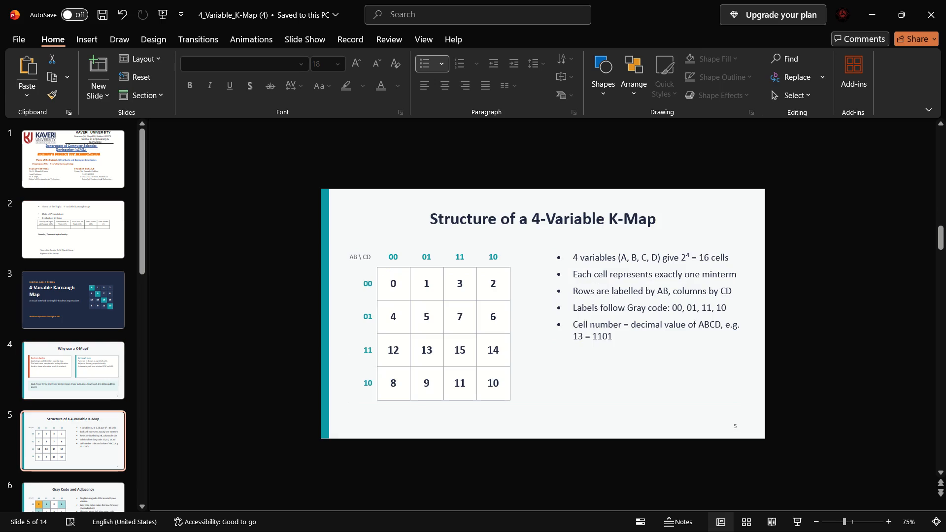
{"action": "scroll", "coordinate": [66, 386], "scroll_direction": "down", "scroll_amount": 6}
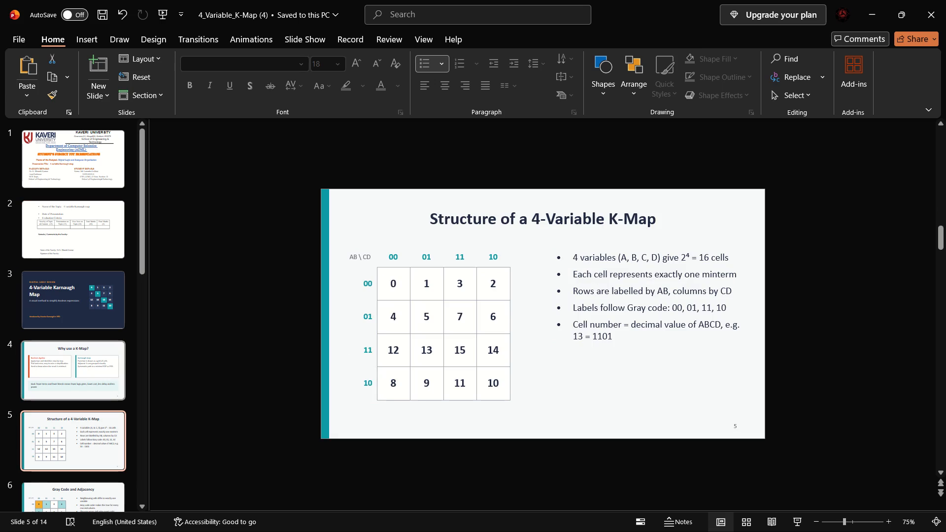
{"action": "scroll", "coordinate": [70, 365], "scroll_direction": "down", "scroll_amount": 3}
{"action": "scroll", "coordinate": [70, 365], "scroll_direction": "up", "scroll_amount": 2}
{"action": "scroll", "coordinate": [70, 365], "scroll_direction": "down", "scroll_amount": 7}
{"action": "left_click", "coordinate": [141, 314]}
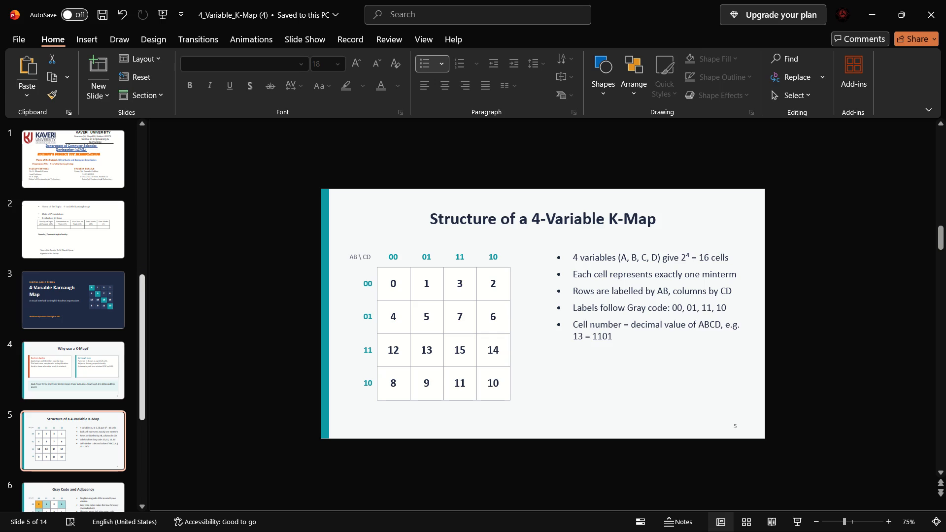
{"action": "left_click", "coordinate": [149, 453]}
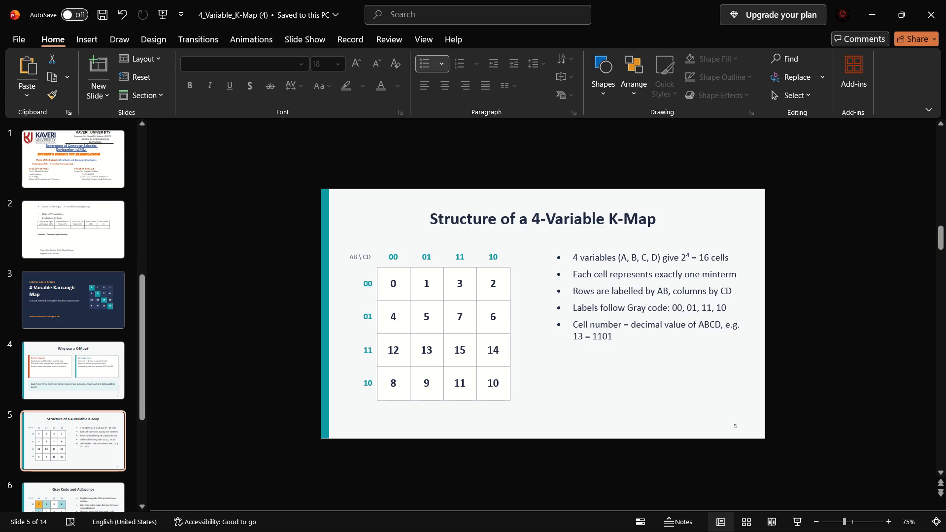
{"action": "left_click", "coordinate": [145, 448]}
{"action": "scroll", "coordinate": [56, 426], "scroll_direction": "down", "scroll_amount": 2}
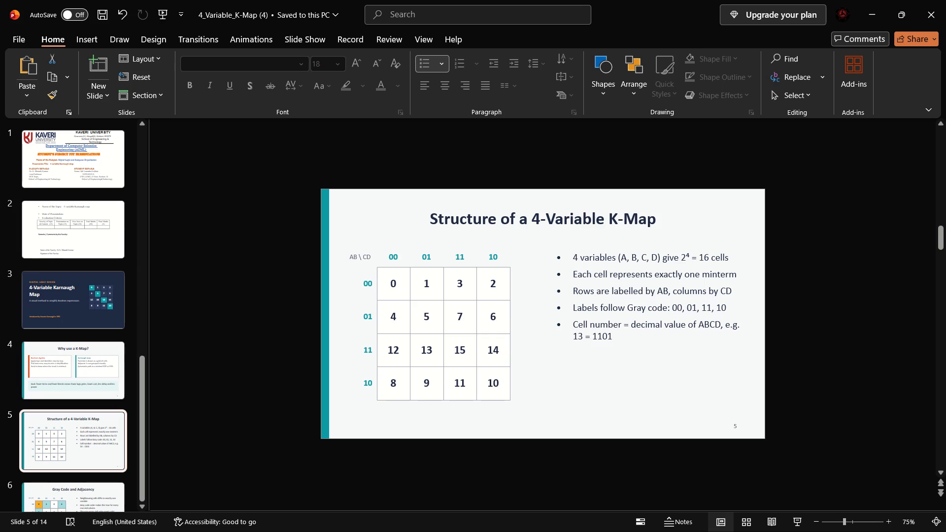
{"action": "scroll", "coordinate": [56, 426], "scroll_direction": "up", "scroll_amount": 3}
{"action": "left_click", "coordinate": [70, 378]}
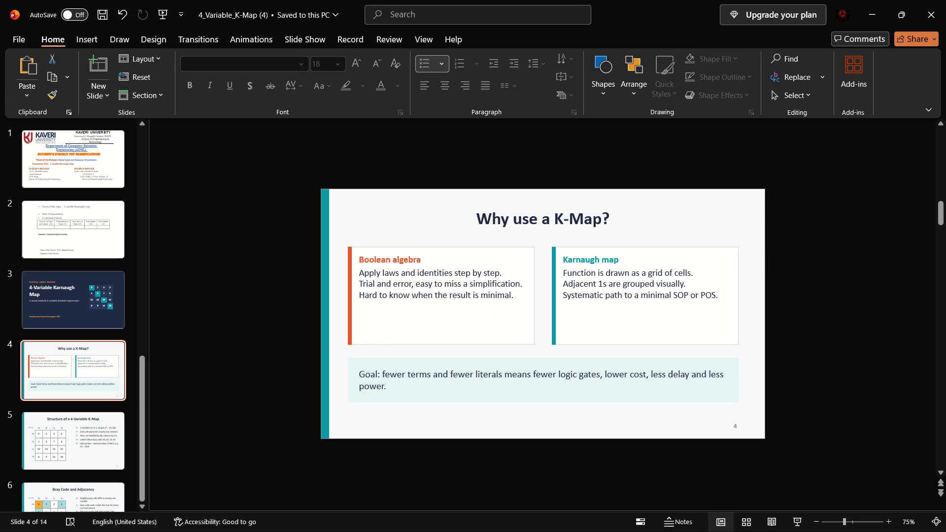
{"action": "left_click", "coordinate": [95, 315]}
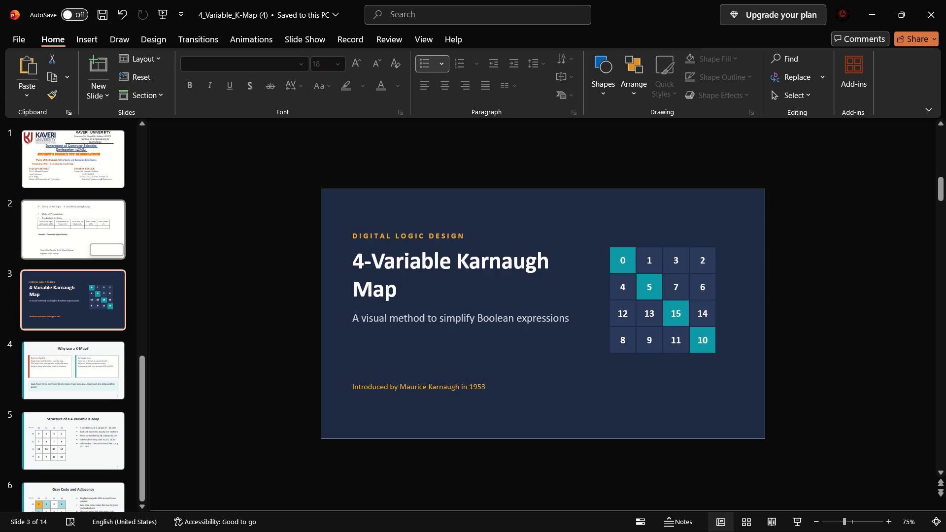
{"action": "scroll", "coordinate": [70, 382], "scroll_direction": "down", "scroll_amount": 2}
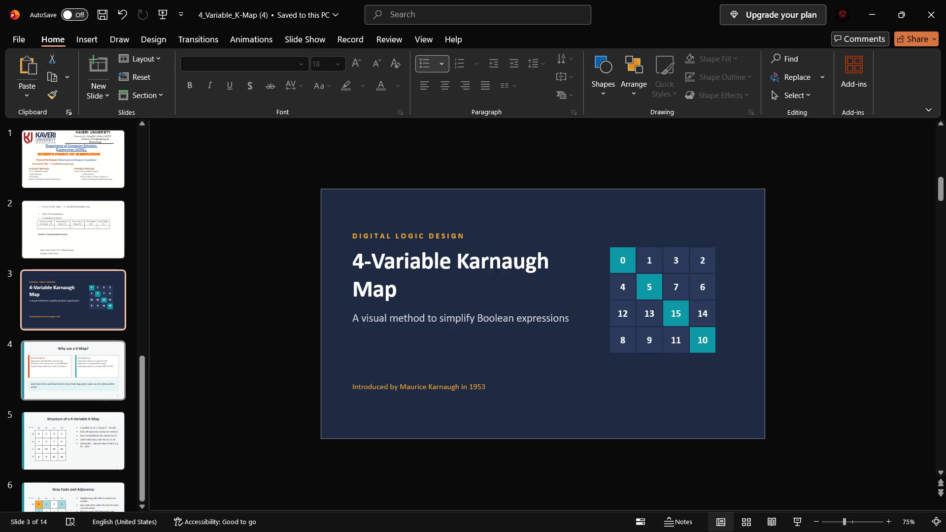
{"action": "scroll", "coordinate": [70, 382], "scroll_direction": "down", "scroll_amount": 9}
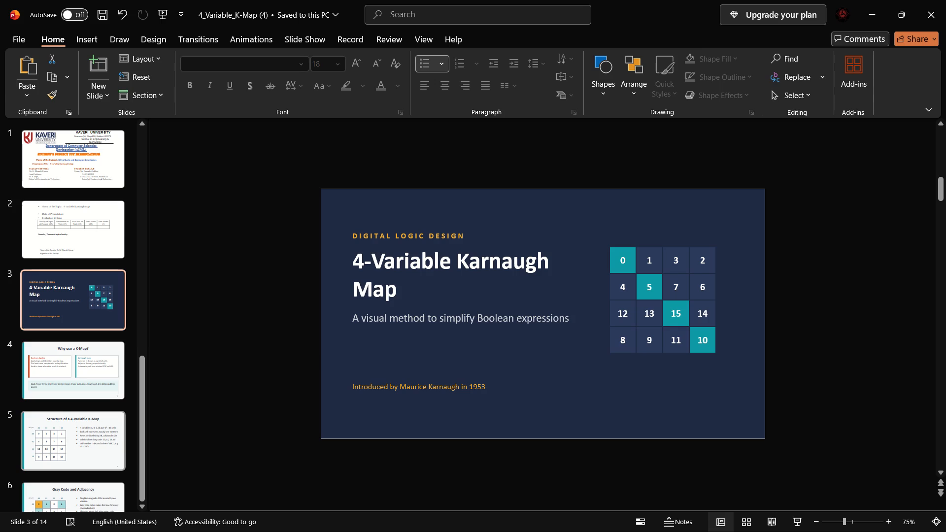
{"action": "scroll", "coordinate": [80, 414], "scroll_direction": "down", "scroll_amount": 9}
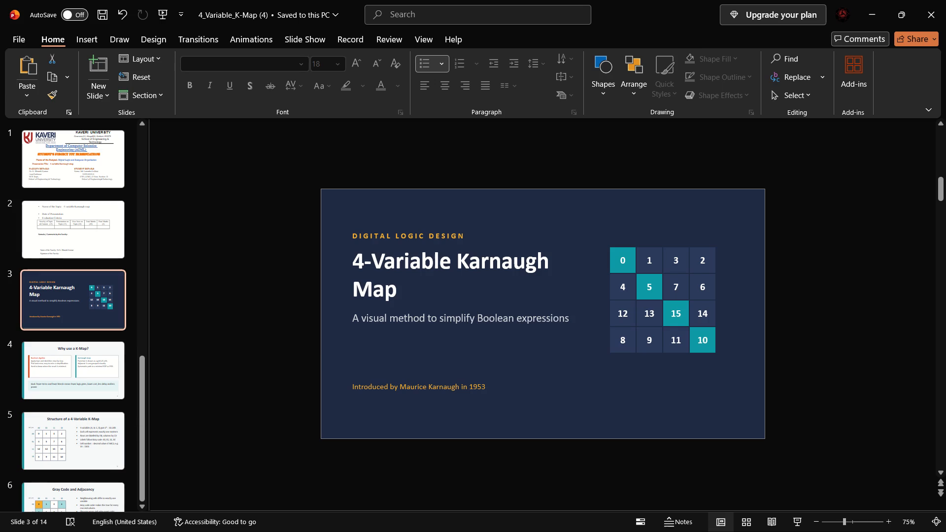
{"action": "left_click_drag", "start_coordinate": [142, 405], "coordinate": [157, 495]}
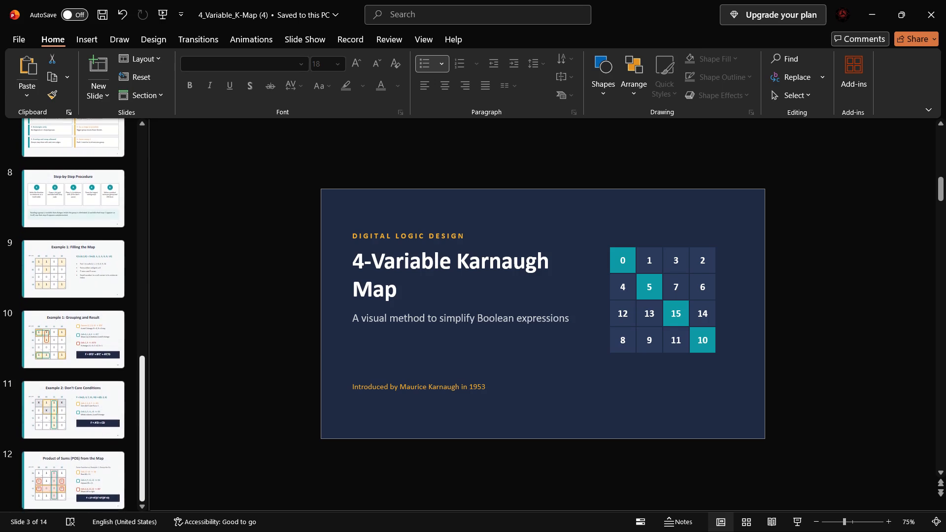
{"action": "left_click_drag", "start_coordinate": [157, 495], "coordinate": [152, 515]}
{"action": "left_click", "coordinate": [63, 440]}
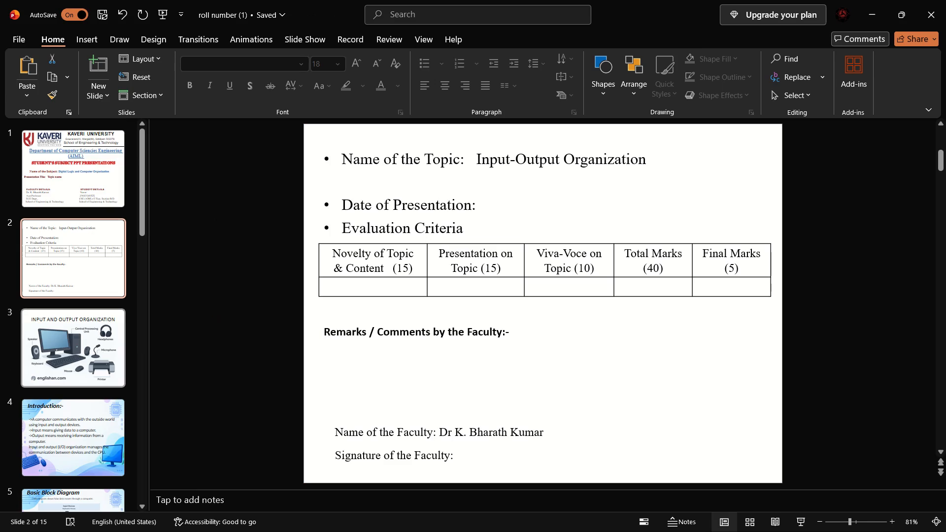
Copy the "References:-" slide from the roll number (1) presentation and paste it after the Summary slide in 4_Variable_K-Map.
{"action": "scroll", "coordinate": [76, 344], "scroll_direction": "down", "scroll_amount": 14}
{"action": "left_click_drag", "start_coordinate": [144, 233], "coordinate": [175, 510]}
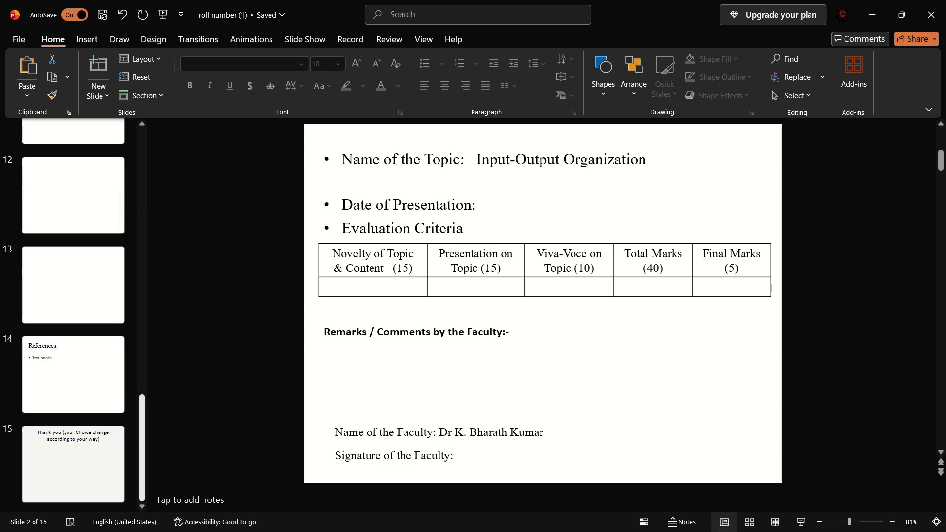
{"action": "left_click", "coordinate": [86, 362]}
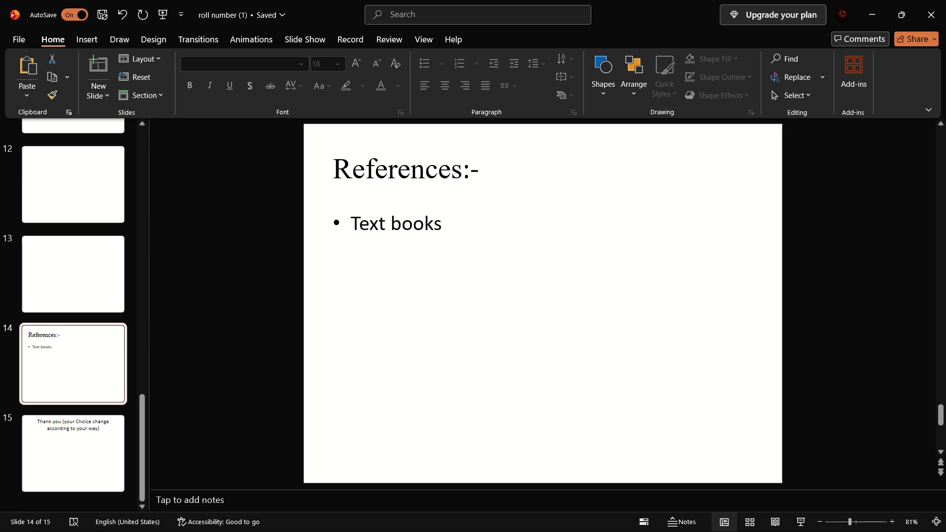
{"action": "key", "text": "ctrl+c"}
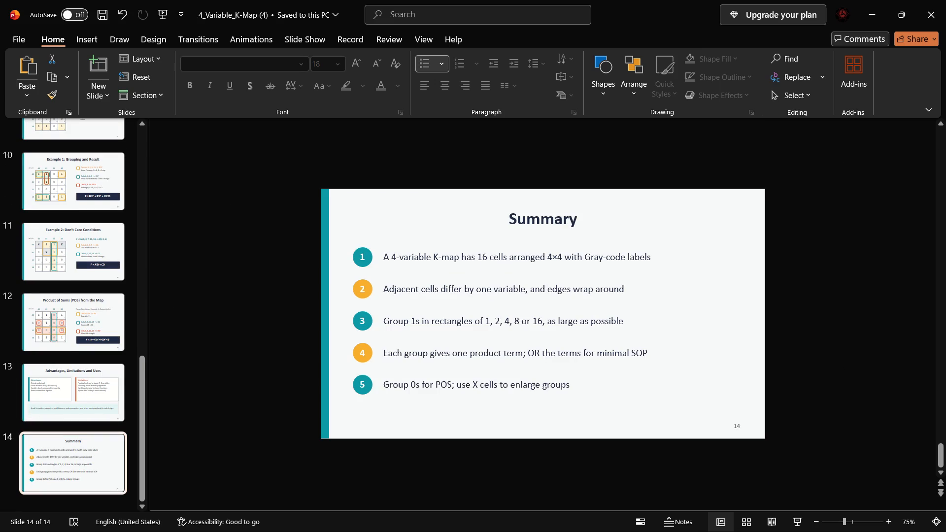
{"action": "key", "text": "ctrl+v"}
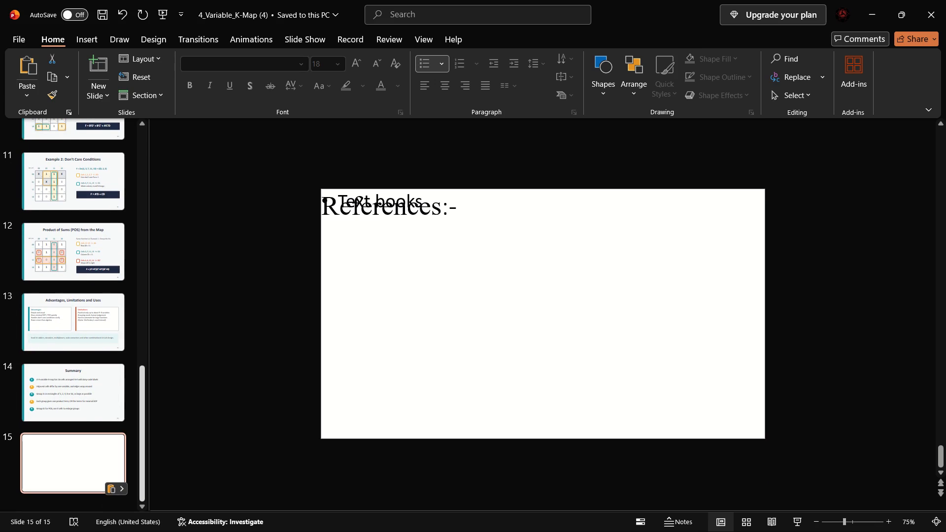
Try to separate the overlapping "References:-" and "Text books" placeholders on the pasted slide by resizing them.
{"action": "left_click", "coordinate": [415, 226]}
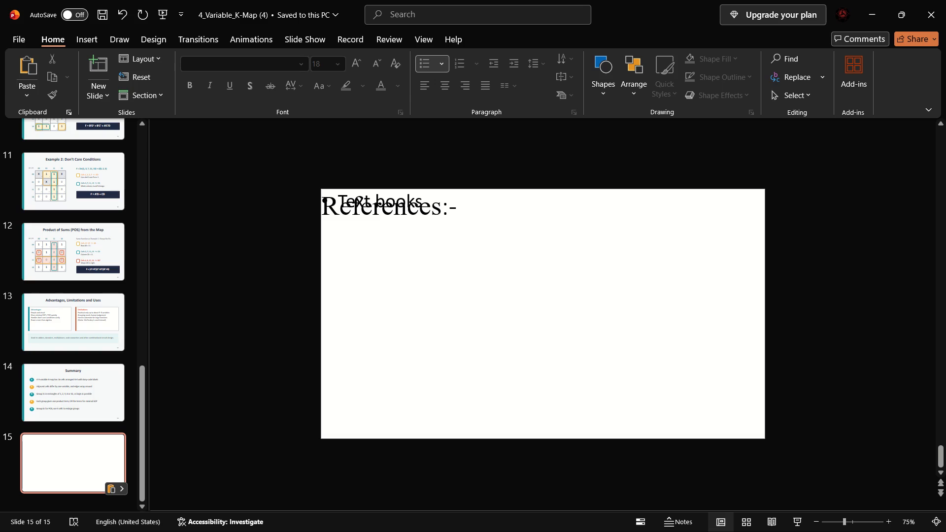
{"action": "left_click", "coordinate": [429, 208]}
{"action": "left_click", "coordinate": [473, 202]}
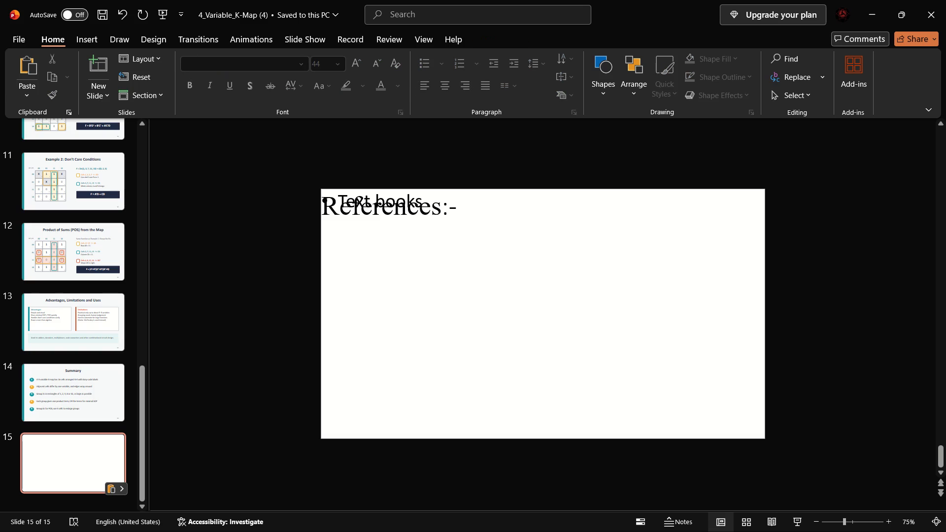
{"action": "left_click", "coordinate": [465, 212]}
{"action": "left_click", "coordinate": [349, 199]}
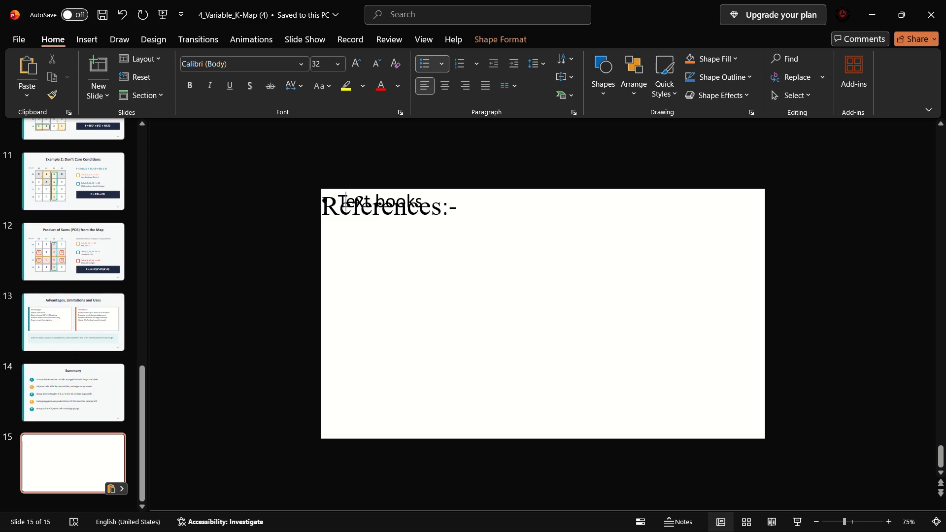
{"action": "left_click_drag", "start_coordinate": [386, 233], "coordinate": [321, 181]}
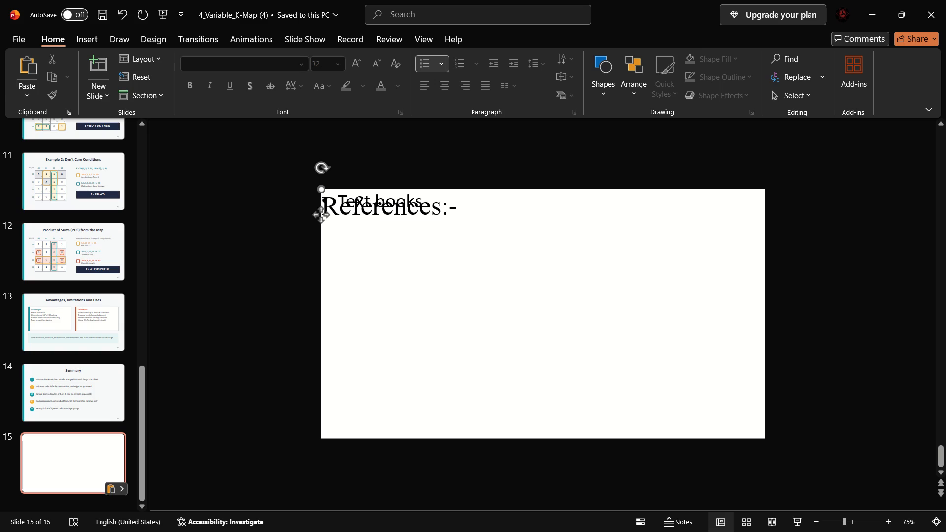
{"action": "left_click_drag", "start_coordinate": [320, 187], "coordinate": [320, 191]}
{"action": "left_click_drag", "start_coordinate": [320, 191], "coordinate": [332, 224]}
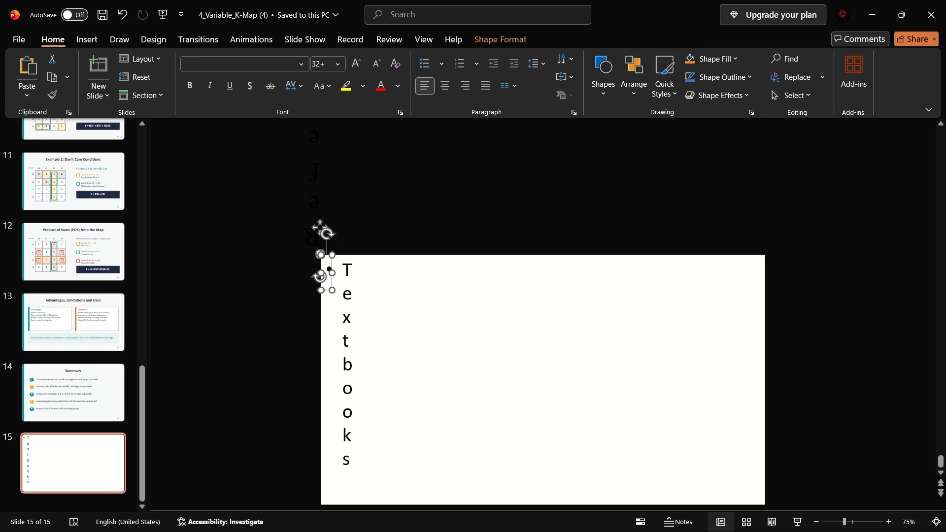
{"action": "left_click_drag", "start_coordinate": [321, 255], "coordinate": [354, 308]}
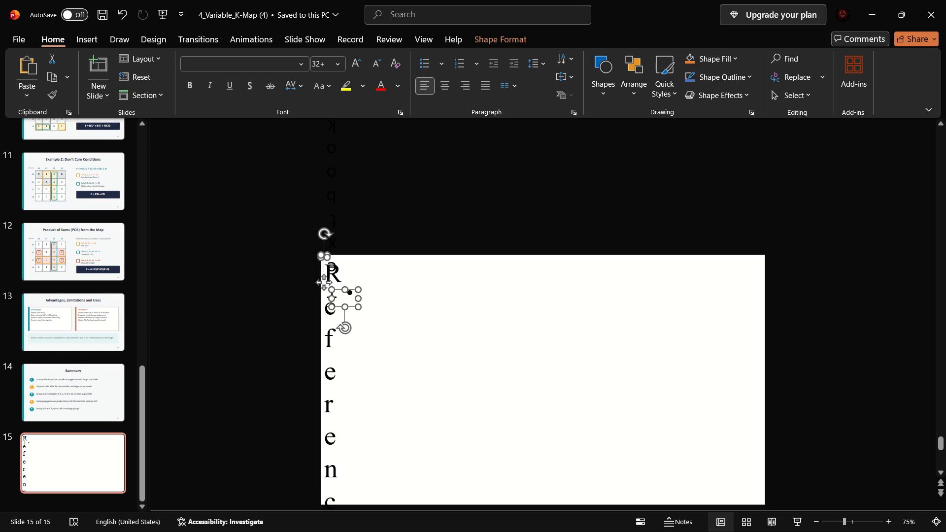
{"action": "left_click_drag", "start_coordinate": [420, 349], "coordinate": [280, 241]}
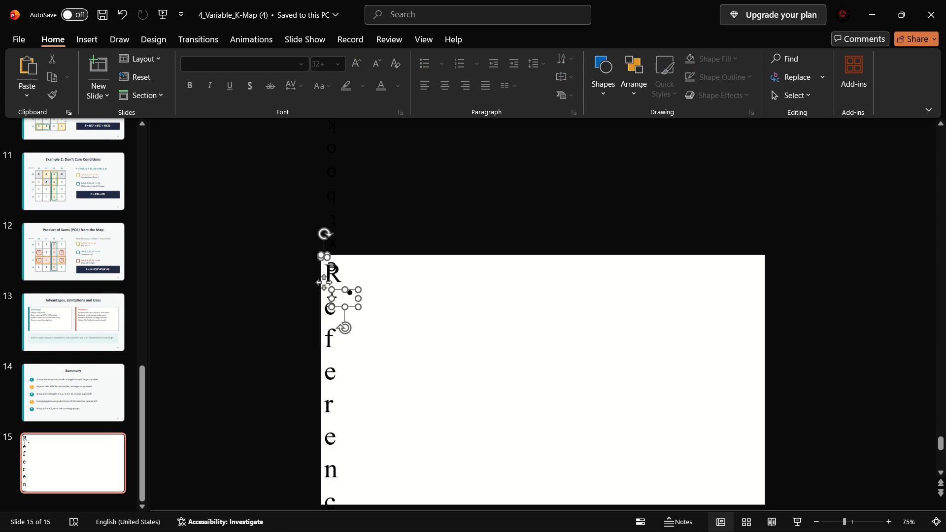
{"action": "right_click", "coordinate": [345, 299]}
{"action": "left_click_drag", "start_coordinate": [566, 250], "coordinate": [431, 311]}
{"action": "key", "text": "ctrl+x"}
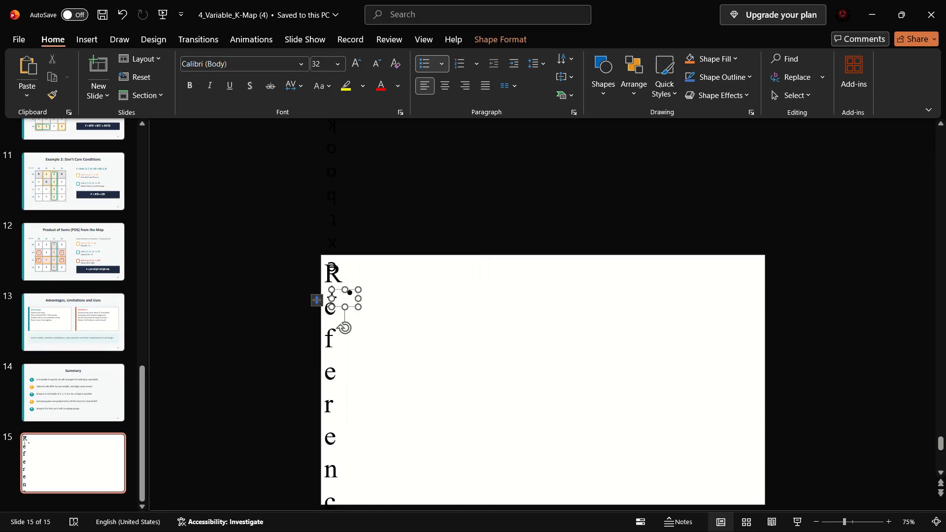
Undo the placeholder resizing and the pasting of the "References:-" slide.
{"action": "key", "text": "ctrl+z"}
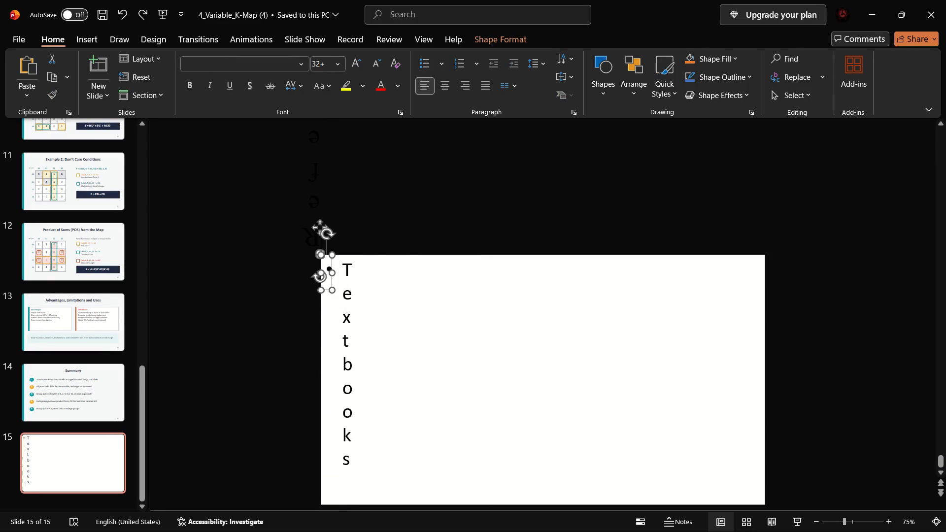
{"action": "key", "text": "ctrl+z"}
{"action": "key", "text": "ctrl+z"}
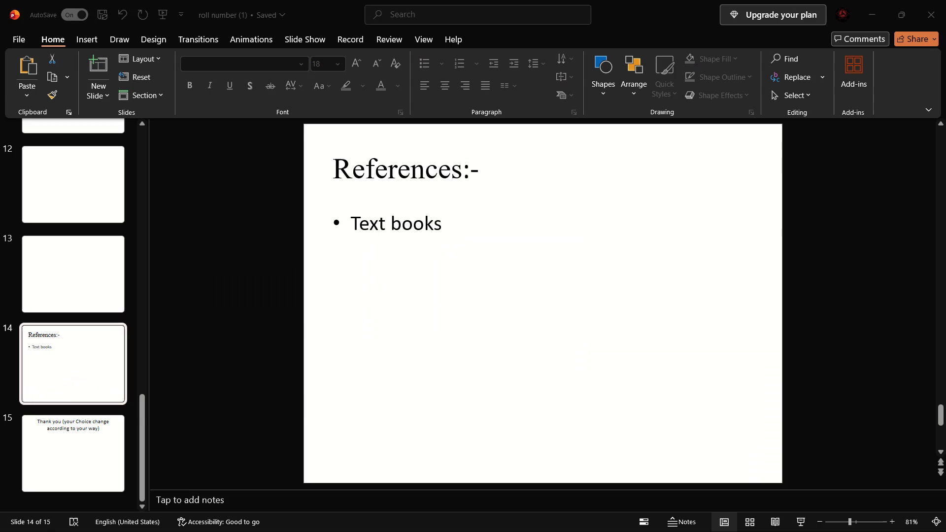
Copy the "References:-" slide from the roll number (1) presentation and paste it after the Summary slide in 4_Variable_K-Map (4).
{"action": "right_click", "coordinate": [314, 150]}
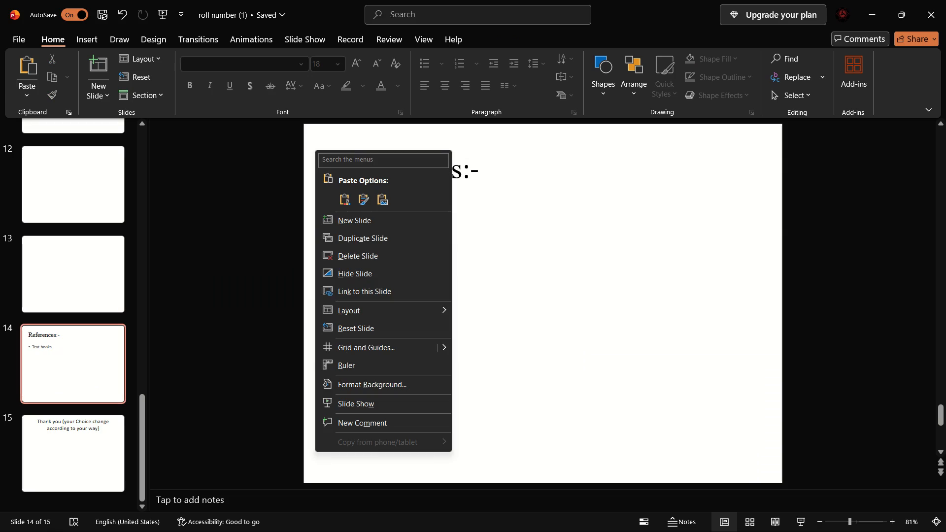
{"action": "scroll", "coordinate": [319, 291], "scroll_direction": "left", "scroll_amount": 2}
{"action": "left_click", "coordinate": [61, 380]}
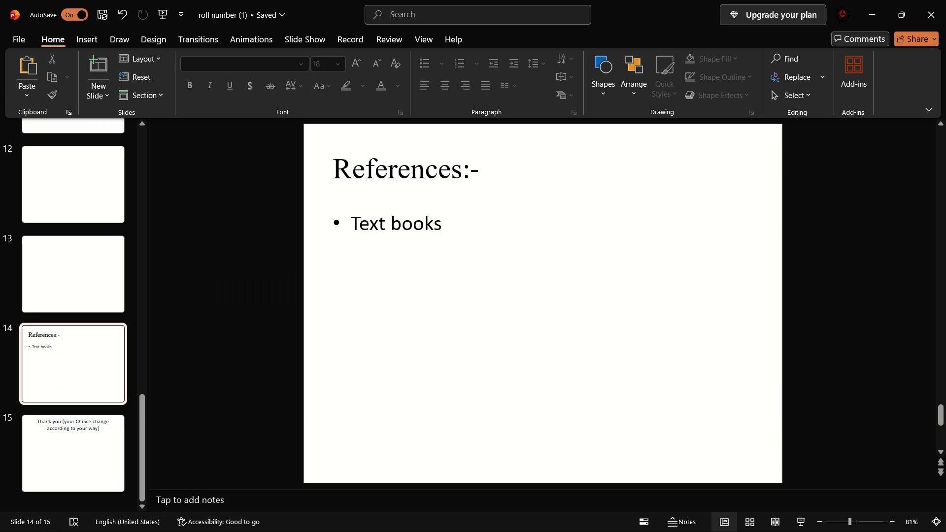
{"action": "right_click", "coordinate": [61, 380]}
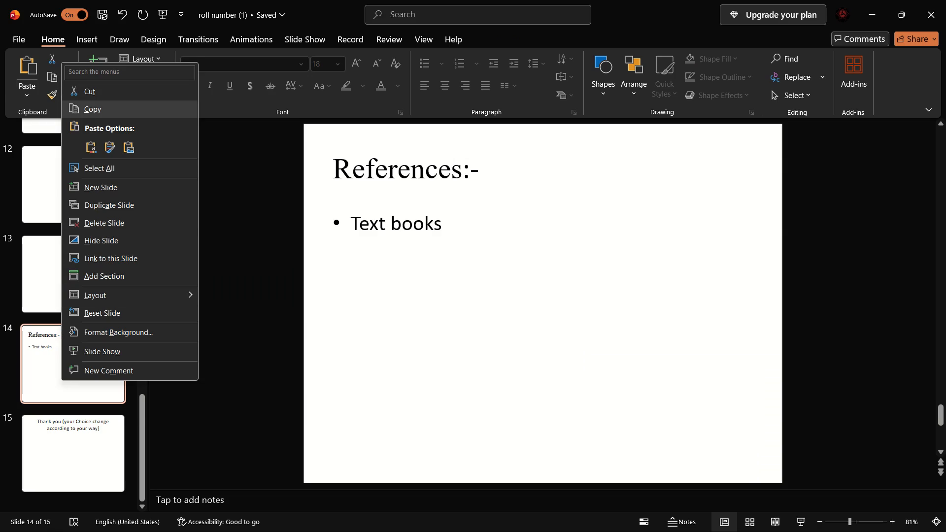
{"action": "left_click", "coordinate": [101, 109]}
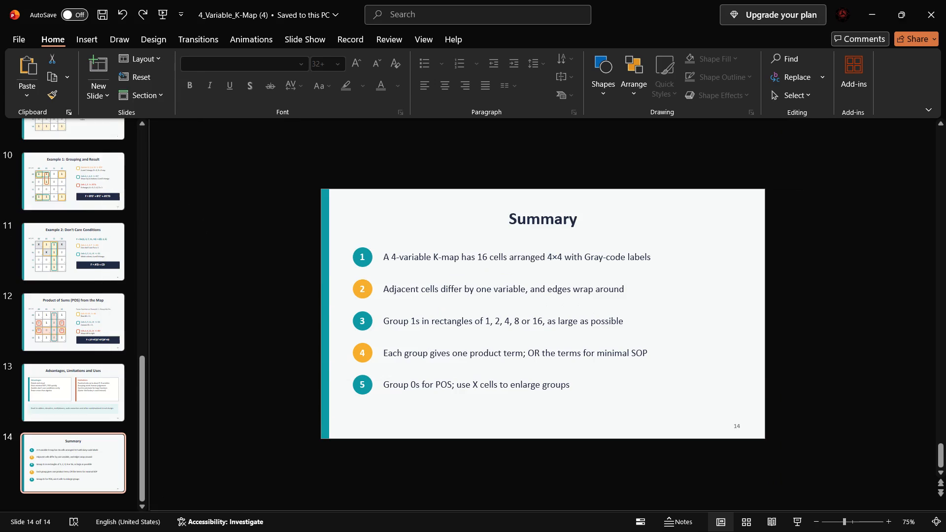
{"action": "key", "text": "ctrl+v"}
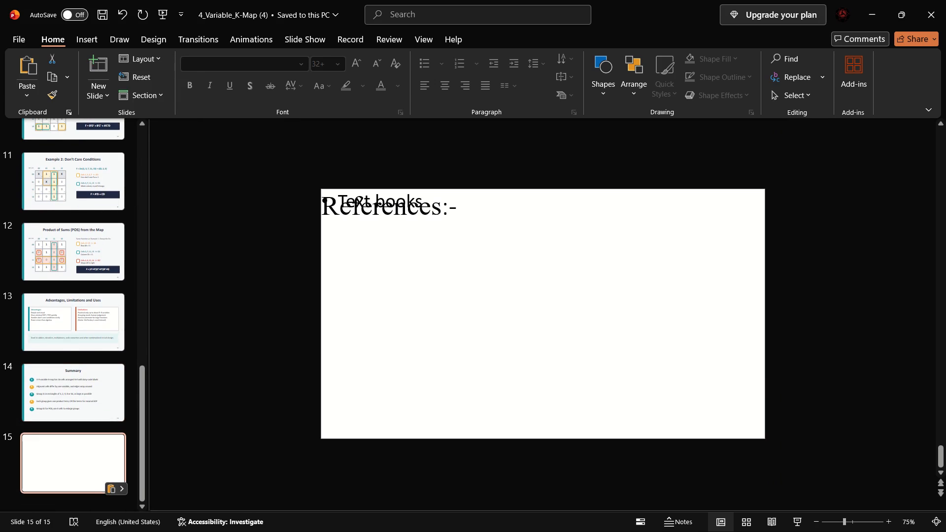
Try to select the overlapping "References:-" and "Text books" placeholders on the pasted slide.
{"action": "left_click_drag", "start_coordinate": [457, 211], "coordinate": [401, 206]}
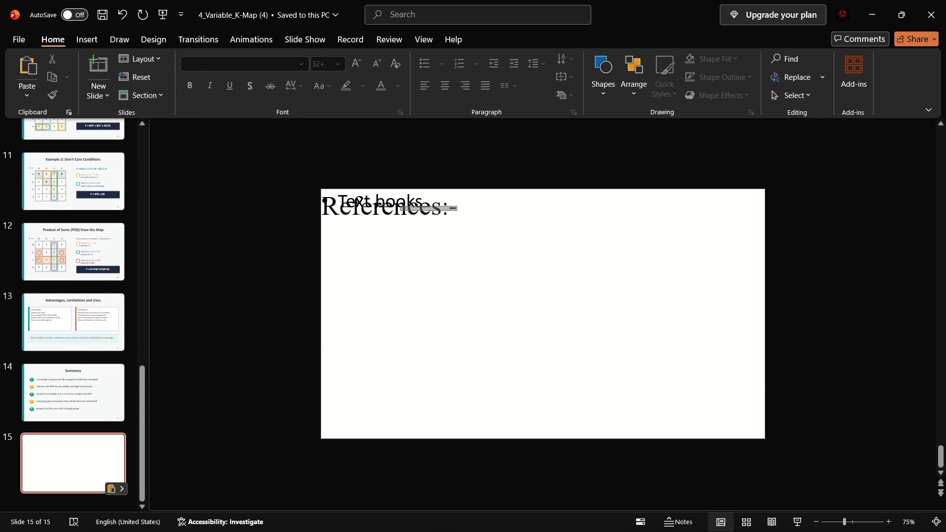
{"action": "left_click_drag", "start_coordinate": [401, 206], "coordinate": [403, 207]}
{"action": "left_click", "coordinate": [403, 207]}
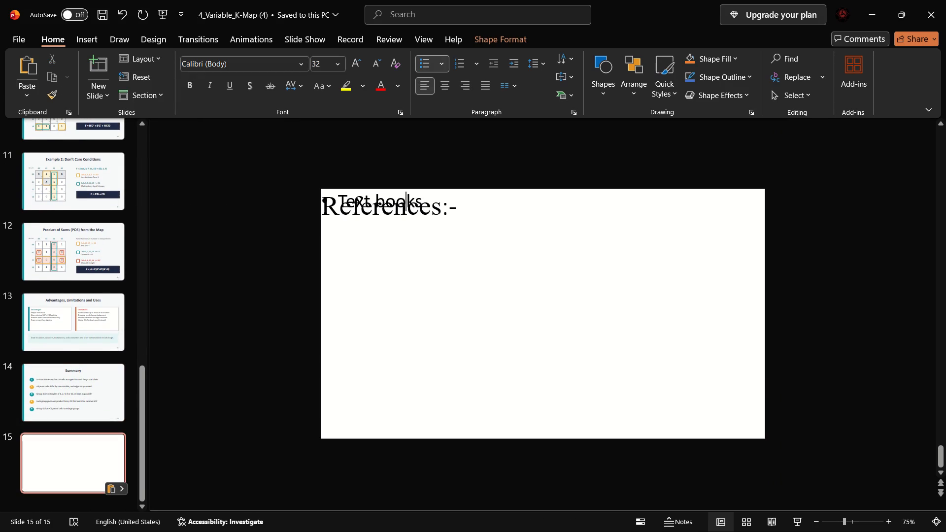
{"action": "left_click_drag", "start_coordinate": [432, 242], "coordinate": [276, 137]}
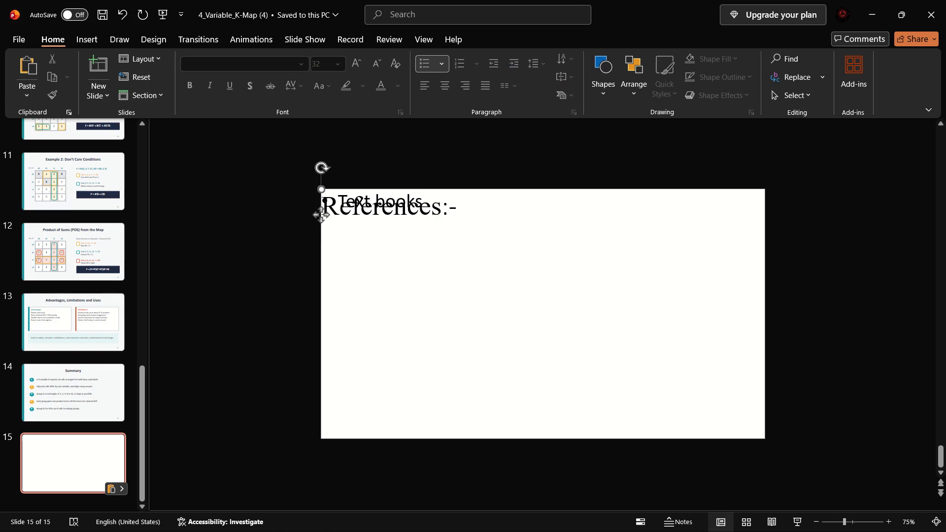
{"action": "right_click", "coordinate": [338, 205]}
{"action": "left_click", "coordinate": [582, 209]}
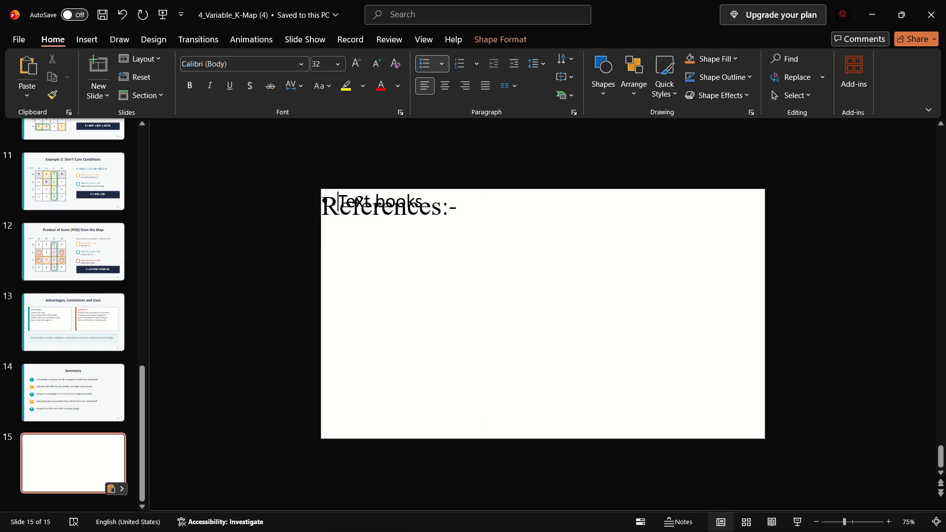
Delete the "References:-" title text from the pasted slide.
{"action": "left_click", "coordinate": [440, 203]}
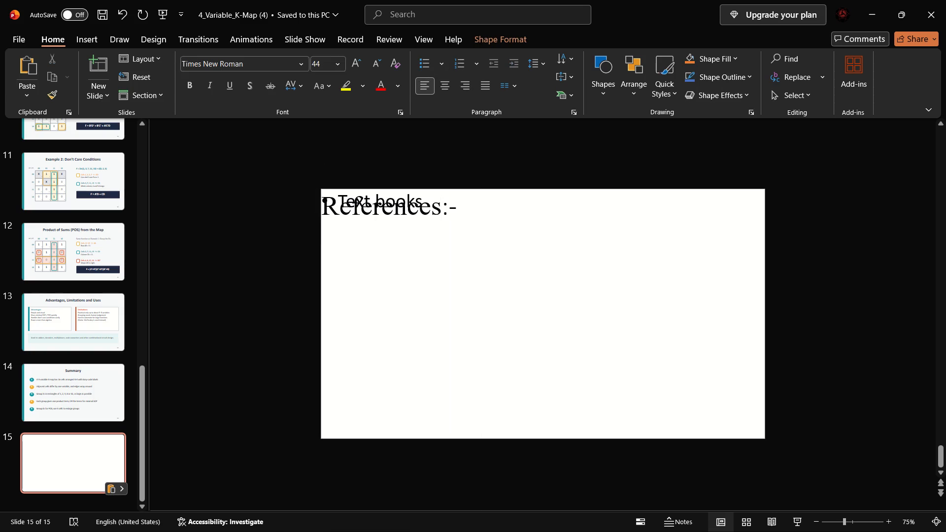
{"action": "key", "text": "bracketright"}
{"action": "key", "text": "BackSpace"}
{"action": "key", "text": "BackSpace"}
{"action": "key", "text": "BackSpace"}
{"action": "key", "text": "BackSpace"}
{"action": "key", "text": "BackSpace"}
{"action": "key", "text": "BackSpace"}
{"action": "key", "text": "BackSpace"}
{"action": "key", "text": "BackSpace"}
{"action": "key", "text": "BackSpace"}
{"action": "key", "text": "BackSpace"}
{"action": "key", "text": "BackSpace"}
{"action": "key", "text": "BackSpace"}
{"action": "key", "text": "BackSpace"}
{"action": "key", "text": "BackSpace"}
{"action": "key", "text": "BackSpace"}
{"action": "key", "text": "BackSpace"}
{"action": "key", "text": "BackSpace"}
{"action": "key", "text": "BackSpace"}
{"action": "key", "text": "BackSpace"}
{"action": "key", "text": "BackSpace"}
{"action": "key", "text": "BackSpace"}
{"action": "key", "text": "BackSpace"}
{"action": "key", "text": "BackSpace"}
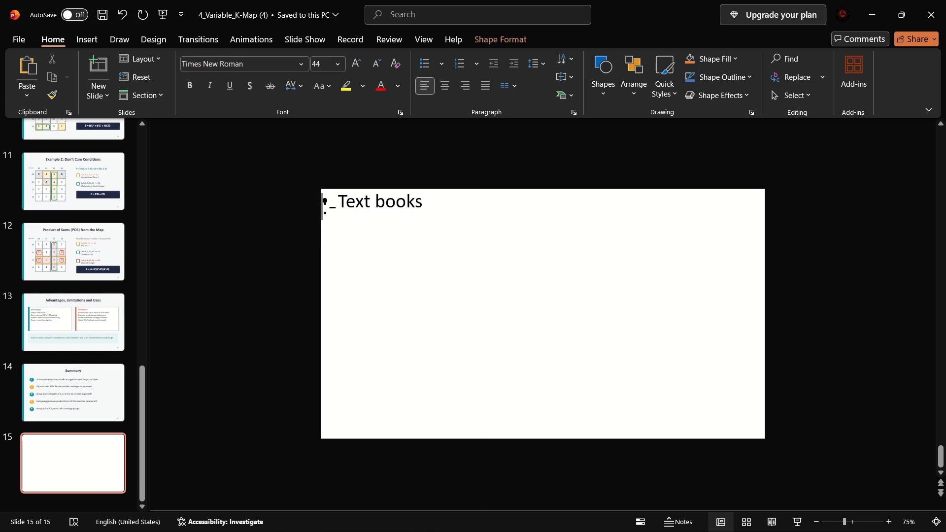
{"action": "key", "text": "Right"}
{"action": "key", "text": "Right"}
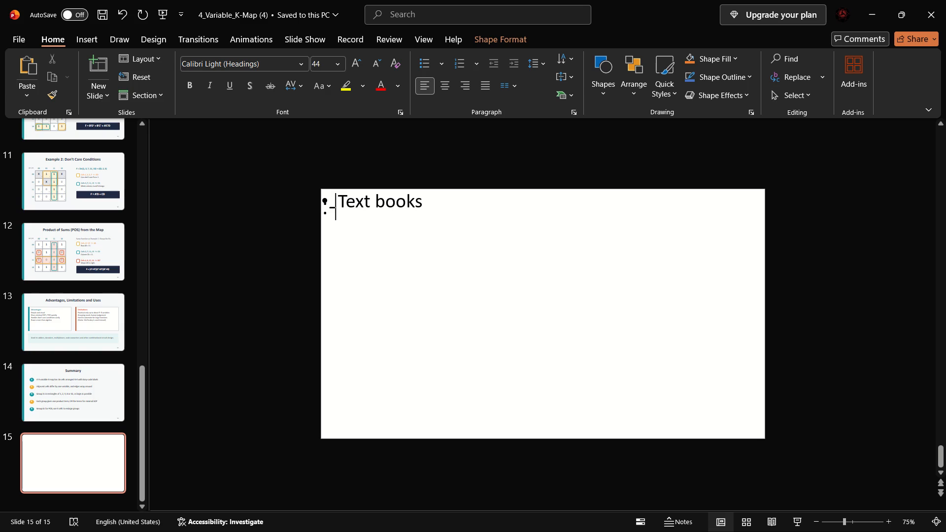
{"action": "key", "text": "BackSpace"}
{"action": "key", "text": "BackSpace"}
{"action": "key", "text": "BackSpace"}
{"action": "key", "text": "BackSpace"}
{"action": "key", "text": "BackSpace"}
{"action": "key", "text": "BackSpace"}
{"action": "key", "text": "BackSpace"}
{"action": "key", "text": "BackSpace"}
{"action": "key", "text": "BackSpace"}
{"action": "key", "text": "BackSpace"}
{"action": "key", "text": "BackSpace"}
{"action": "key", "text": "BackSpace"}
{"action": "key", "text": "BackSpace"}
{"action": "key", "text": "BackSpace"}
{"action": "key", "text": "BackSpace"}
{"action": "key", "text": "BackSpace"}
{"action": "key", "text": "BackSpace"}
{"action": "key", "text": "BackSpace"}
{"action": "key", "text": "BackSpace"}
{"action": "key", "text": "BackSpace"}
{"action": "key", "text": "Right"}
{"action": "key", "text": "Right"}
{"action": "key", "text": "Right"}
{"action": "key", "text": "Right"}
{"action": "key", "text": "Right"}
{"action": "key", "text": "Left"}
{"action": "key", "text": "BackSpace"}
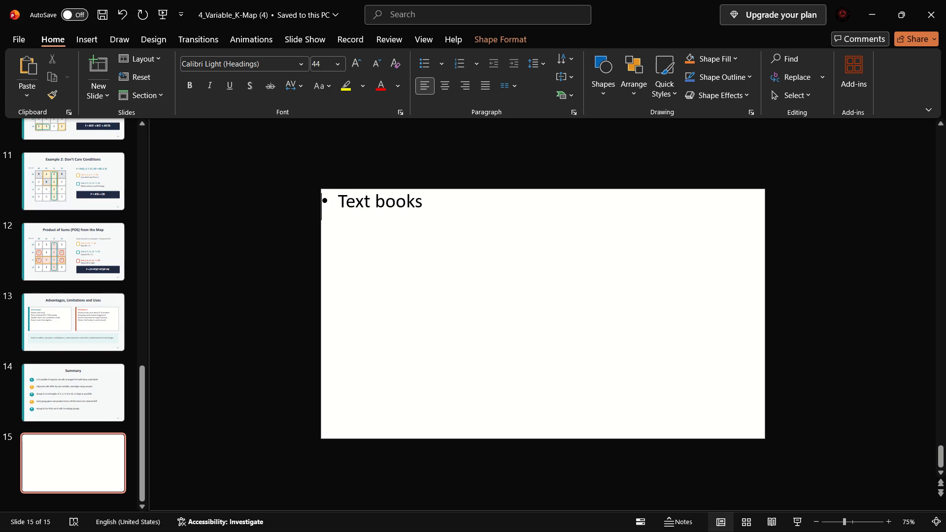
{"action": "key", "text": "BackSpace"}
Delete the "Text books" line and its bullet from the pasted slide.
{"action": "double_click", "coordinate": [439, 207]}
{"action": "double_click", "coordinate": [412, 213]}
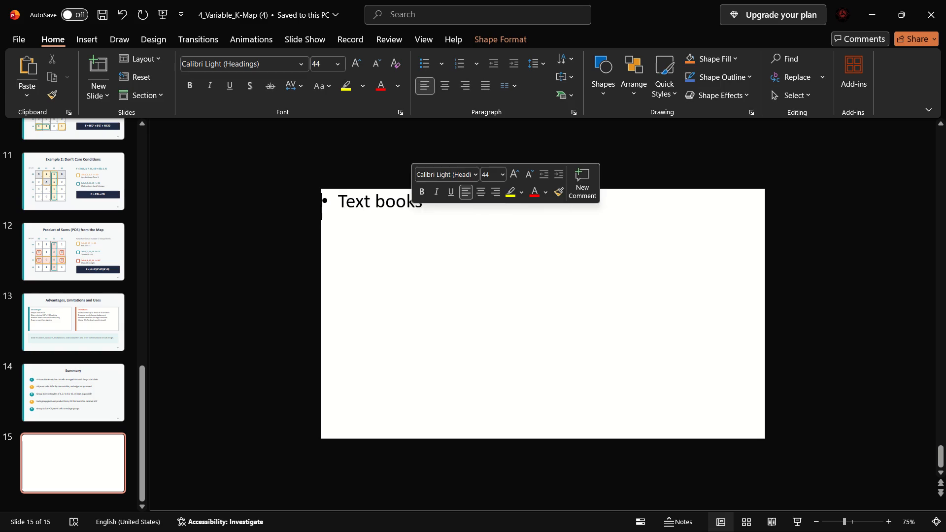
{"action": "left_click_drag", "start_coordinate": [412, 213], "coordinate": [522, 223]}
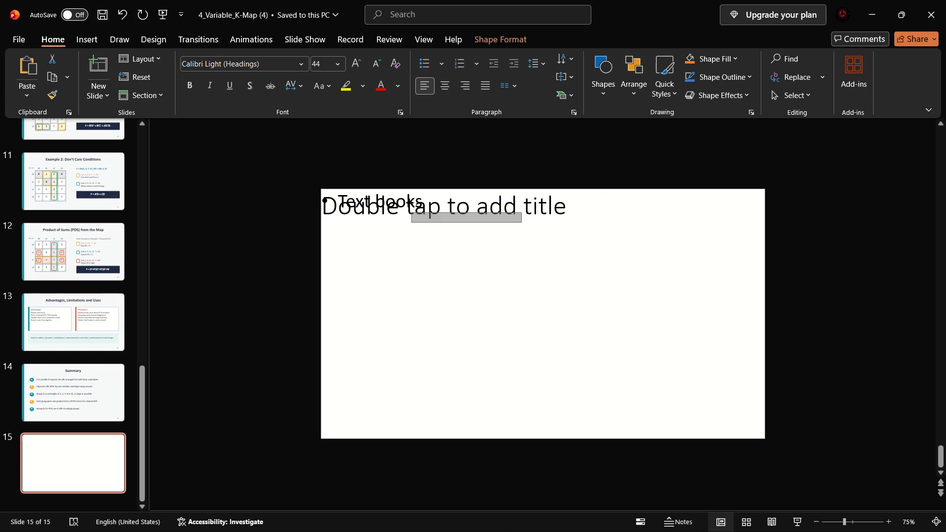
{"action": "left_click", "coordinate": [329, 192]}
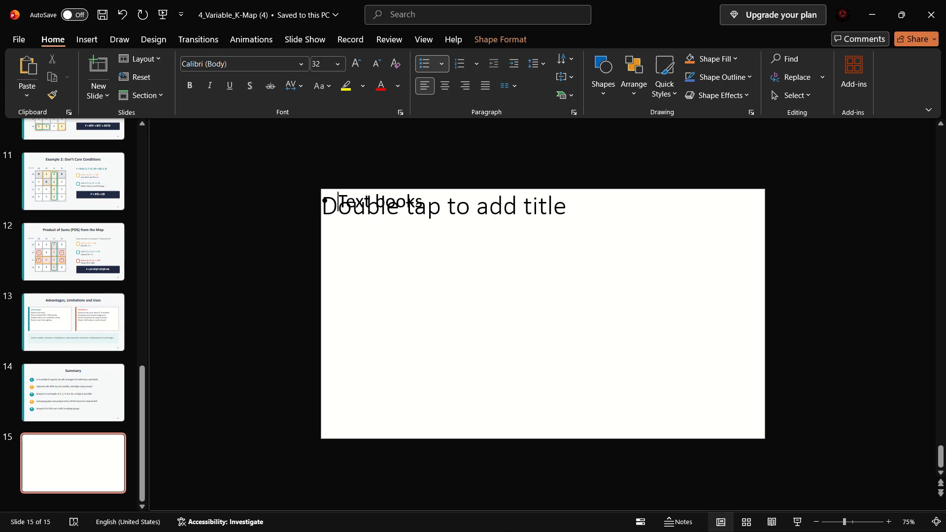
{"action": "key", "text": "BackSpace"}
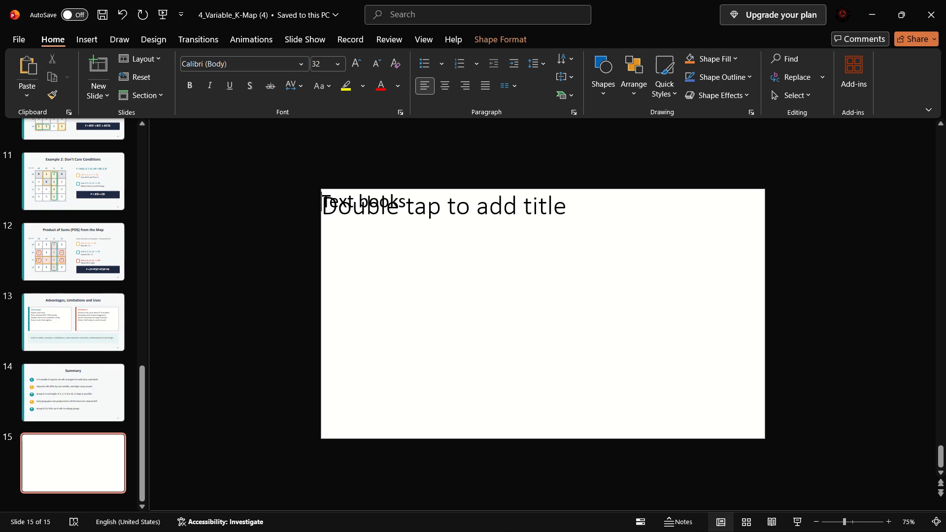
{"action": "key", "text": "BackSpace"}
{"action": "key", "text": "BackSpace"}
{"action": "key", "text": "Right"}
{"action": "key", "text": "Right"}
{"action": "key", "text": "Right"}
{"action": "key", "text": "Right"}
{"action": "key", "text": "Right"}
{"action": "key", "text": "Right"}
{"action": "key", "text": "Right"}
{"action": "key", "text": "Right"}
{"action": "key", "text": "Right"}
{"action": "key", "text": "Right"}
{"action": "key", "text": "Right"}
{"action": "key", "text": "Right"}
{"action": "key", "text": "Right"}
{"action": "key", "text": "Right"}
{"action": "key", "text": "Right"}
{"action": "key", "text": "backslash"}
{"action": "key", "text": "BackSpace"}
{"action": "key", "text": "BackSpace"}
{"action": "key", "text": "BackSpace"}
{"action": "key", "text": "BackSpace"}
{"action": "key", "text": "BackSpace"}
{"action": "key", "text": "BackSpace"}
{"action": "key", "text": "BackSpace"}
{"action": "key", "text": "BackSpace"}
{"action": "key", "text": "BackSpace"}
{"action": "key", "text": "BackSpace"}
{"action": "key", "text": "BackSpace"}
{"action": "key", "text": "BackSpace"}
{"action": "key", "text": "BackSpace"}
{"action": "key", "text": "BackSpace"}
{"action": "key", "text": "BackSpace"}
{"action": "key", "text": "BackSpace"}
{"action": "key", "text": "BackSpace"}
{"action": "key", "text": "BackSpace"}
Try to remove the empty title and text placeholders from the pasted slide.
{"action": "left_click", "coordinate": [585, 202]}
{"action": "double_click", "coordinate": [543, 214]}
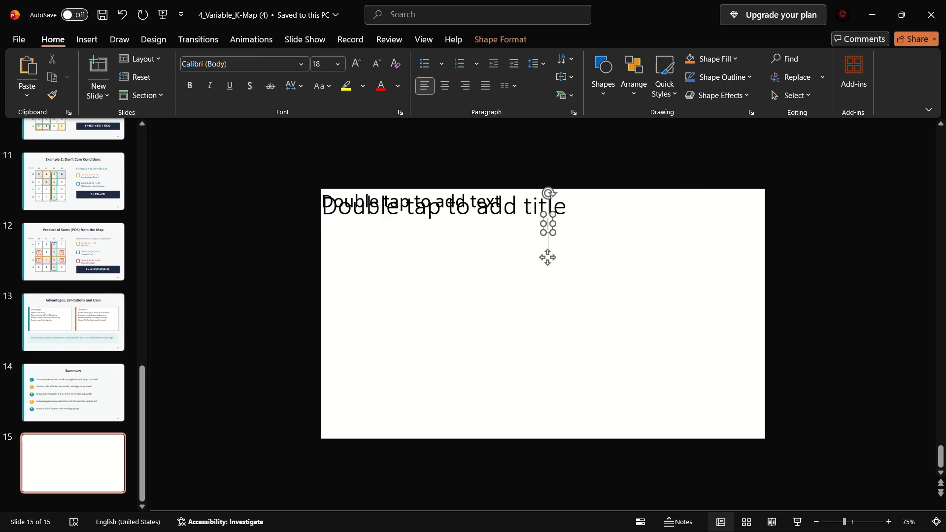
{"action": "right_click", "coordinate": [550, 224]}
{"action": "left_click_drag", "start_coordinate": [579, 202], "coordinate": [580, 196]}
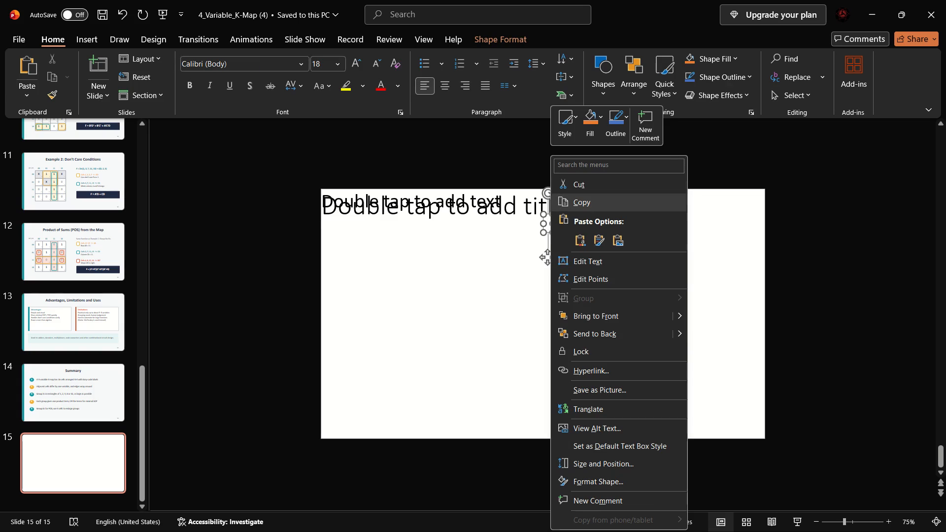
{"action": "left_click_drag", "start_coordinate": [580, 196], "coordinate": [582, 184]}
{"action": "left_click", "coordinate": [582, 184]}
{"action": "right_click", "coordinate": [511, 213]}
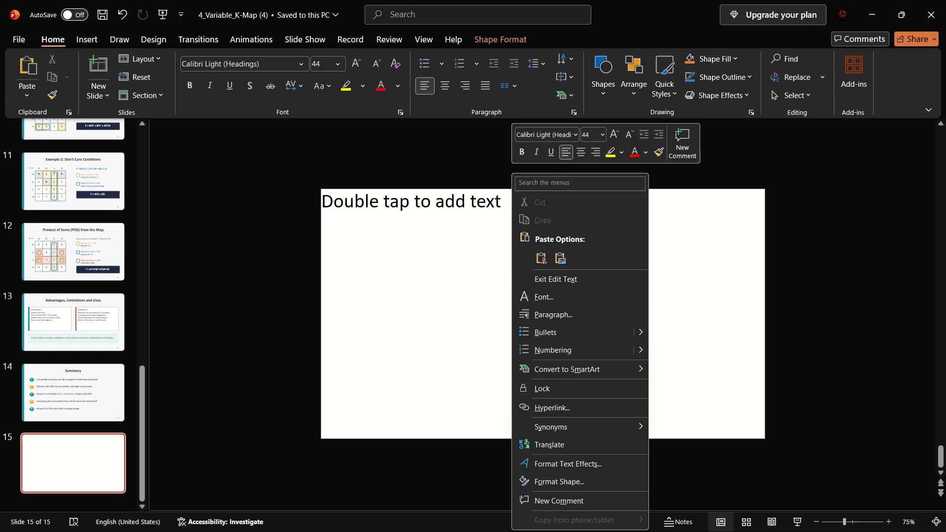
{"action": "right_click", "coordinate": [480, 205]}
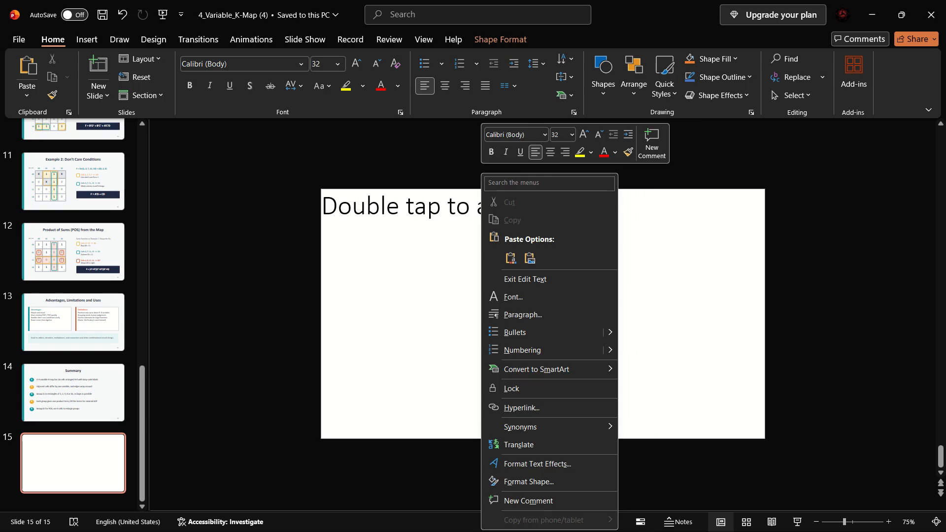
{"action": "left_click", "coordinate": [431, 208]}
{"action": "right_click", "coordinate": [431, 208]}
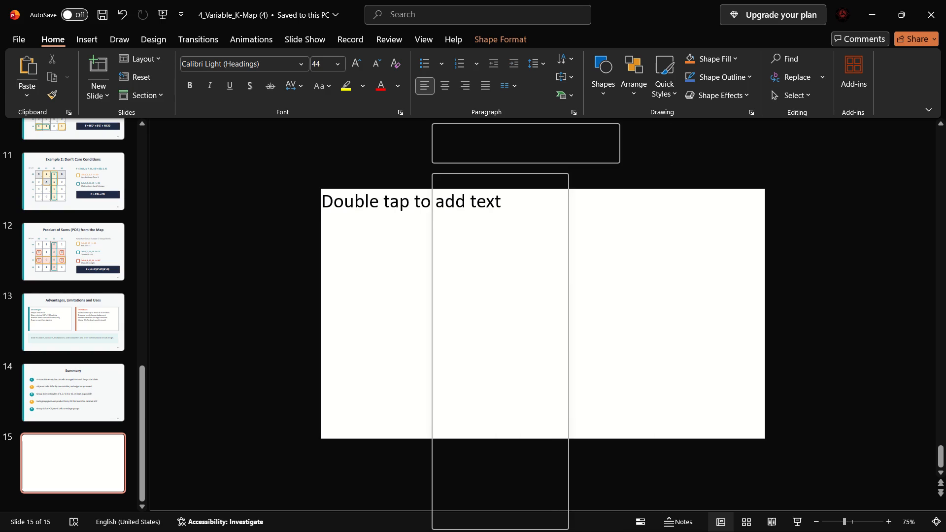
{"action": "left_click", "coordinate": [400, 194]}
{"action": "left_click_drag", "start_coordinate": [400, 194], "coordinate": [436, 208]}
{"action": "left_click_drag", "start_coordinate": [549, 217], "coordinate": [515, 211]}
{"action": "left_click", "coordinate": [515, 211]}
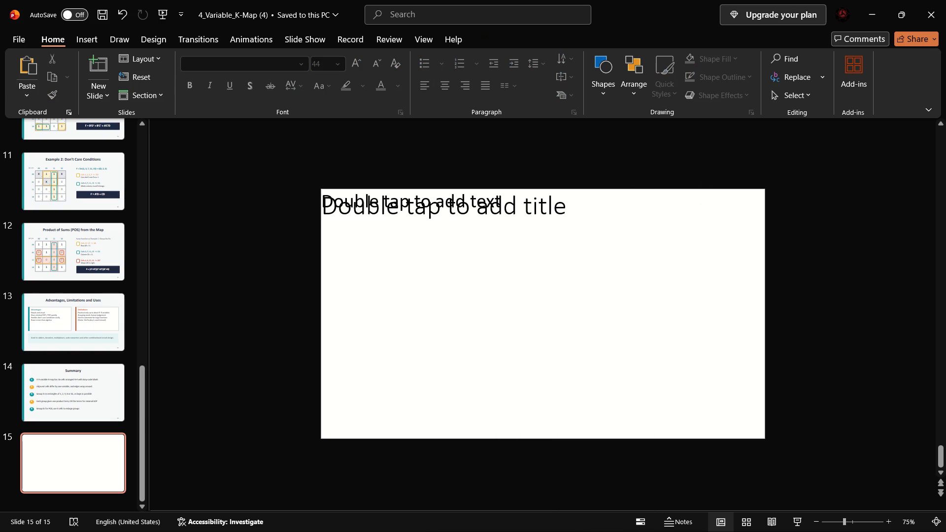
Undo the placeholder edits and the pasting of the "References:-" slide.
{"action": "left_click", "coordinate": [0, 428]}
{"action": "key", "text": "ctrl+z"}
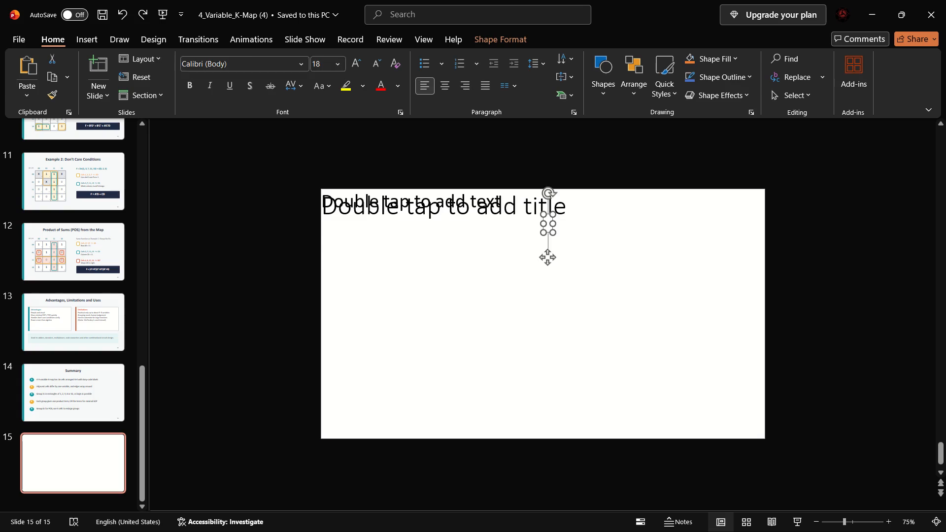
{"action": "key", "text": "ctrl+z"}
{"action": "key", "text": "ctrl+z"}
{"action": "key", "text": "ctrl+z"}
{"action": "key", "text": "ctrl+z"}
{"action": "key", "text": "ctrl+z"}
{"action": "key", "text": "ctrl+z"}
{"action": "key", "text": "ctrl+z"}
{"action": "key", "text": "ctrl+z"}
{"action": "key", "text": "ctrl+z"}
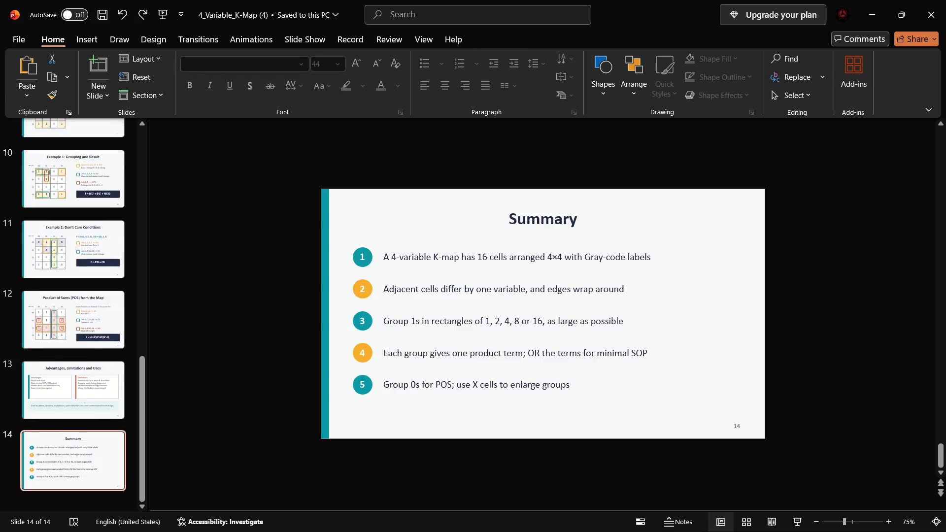
Add a blank slide with the DEFAULT layout after the Summary slide.
{"action": "scroll", "coordinate": [0, 428], "scroll_direction": "up", "scroll_amount": 4}
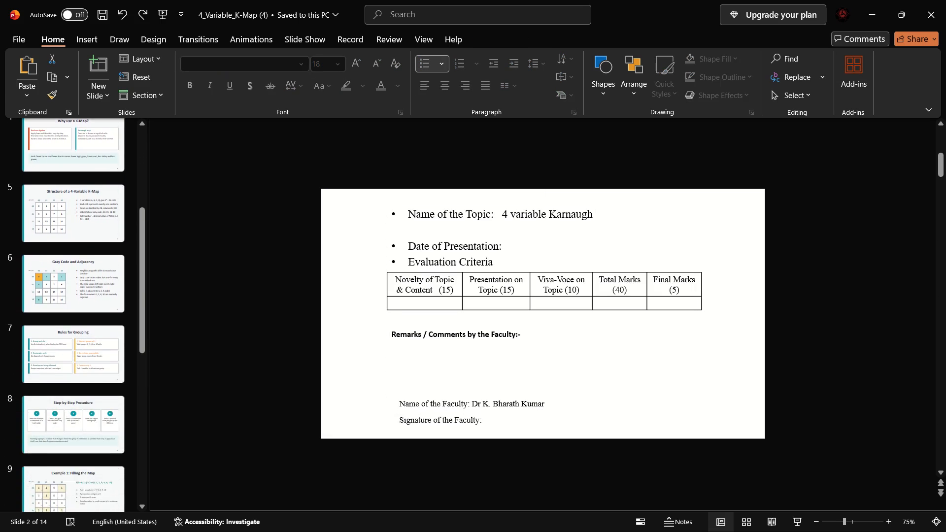
{"action": "scroll", "coordinate": [0, 428], "scroll_direction": "down", "scroll_amount": 7}
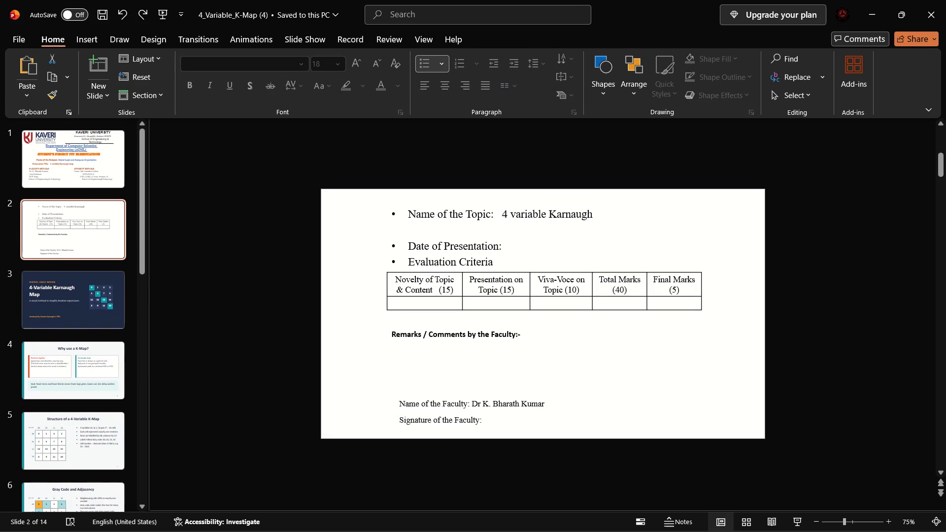
{"action": "scroll", "coordinate": [29, 313], "scroll_direction": "down", "scroll_amount": 20}
{"action": "scroll", "coordinate": [29, 313], "scroll_direction": "down", "scroll_amount": 13}
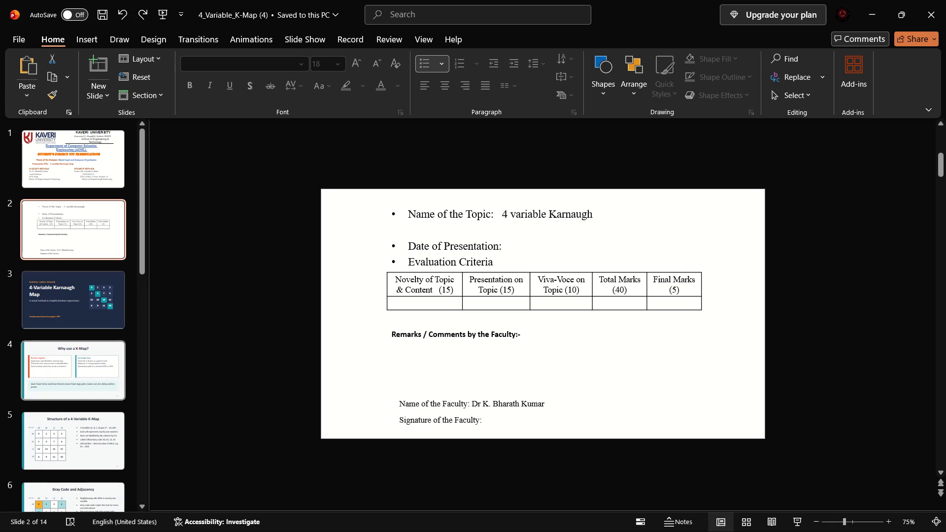
{"action": "left_click_drag", "start_coordinate": [145, 264], "coordinate": [157, 531]}
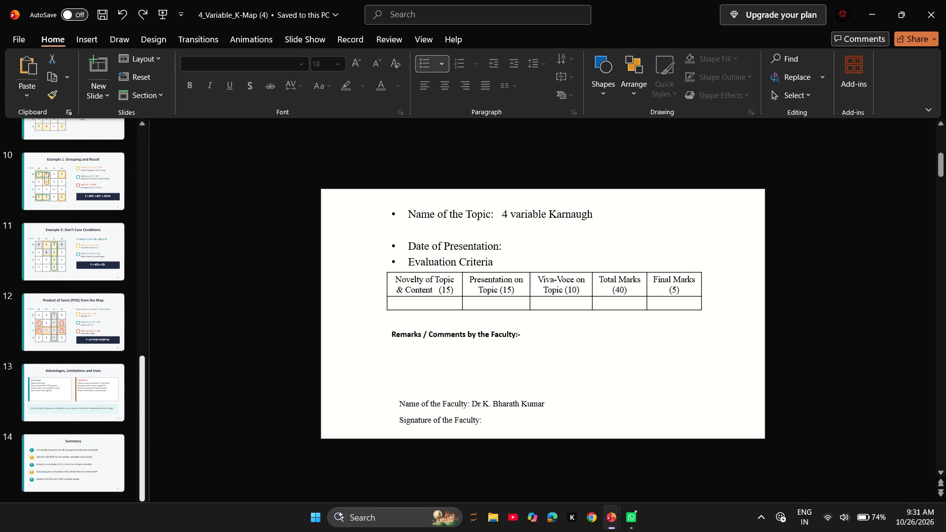
{"action": "left_click", "coordinate": [77, 479]}
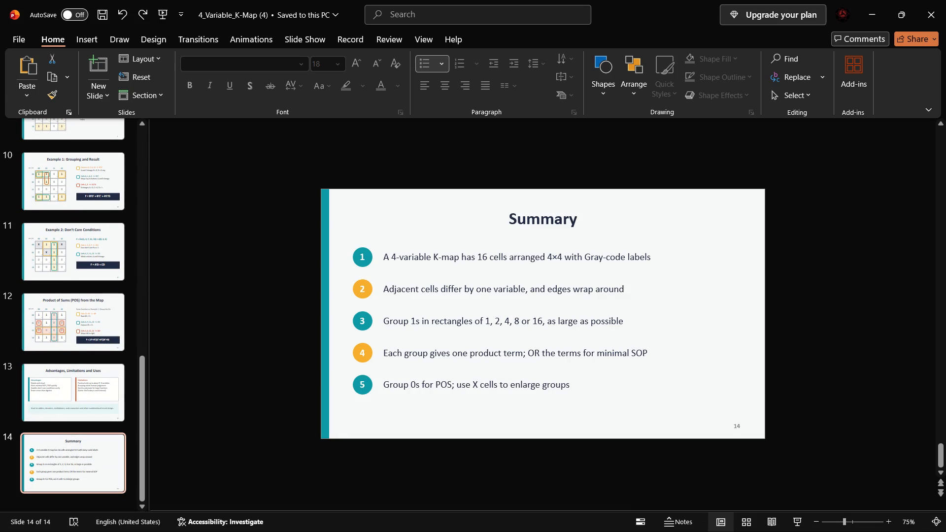
{"action": "left_click", "coordinate": [100, 81]}
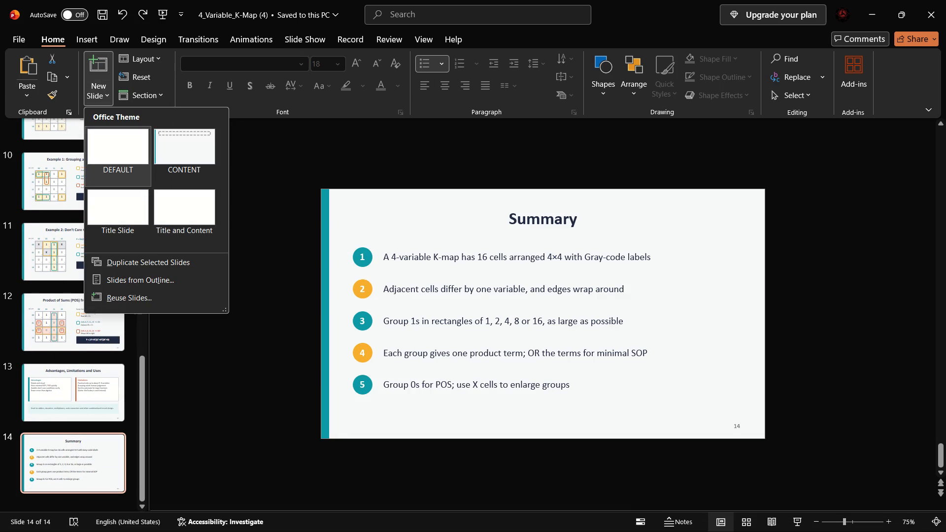
{"action": "left_click", "coordinate": [116, 159]}
{"action": "left_click", "coordinate": [412, 243]}
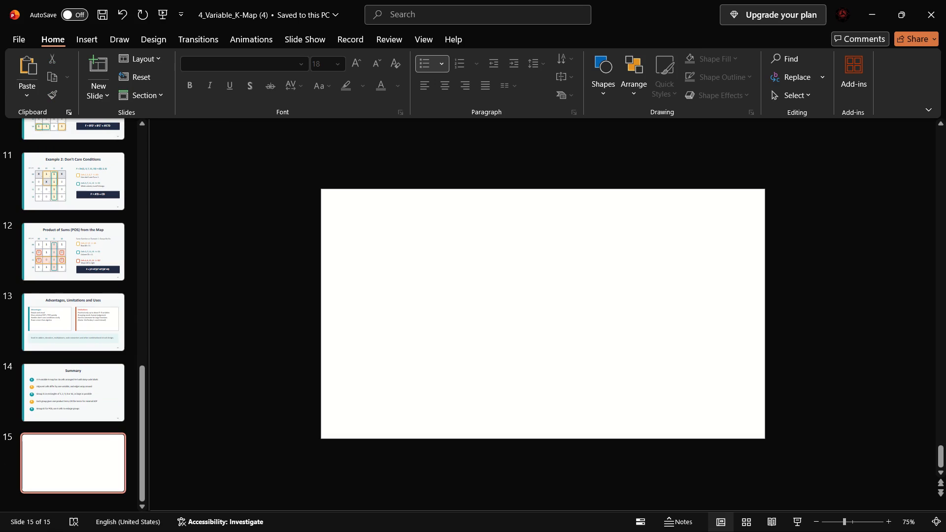
Add a new slide with the teal side bar and title placeholder after the blank slide 15.
{"action": "left_click", "coordinate": [90, 41]}
{"action": "left_click", "coordinate": [25, 78]}
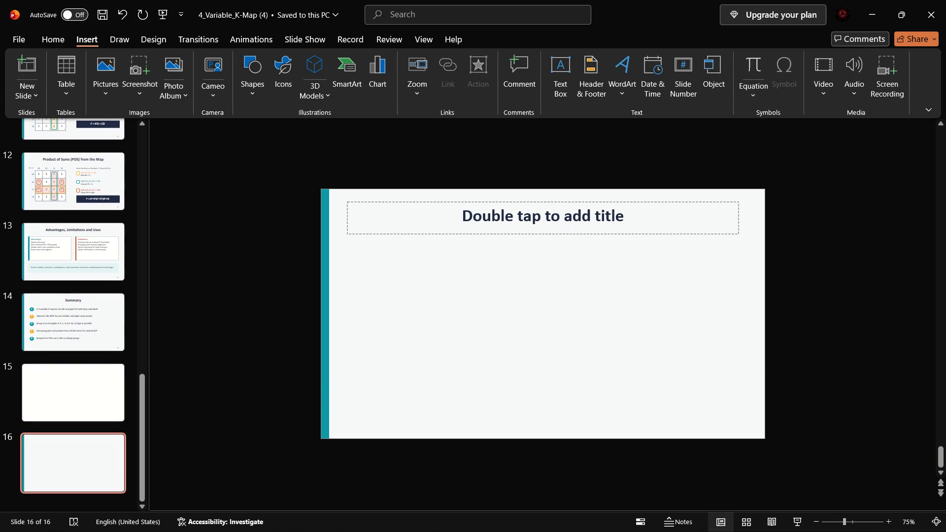
Insert a text box on slide 16 and stretch it across the full width of the title placeholder.
{"action": "left_click", "coordinate": [551, 68]}
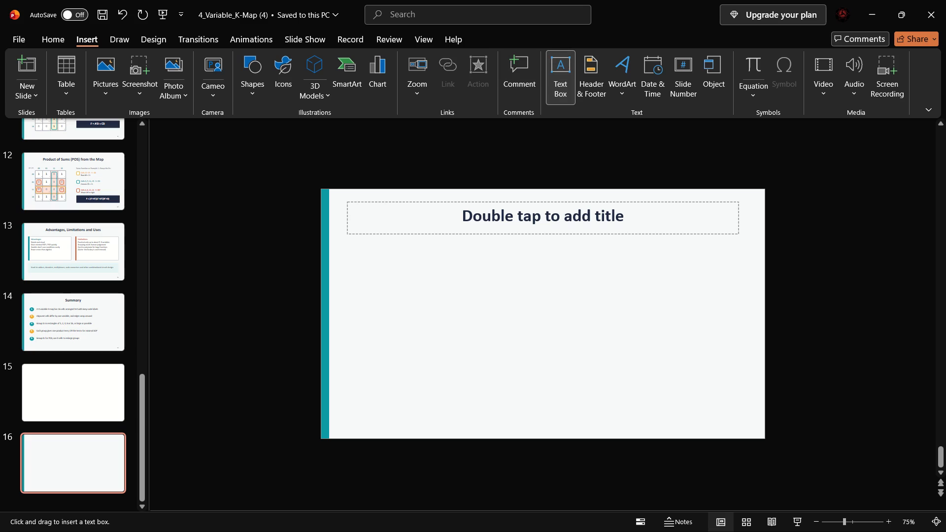
{"action": "left_click_drag", "start_coordinate": [372, 216], "coordinate": [400, 221]}
{"action": "left_click", "coordinate": [382, 221]}
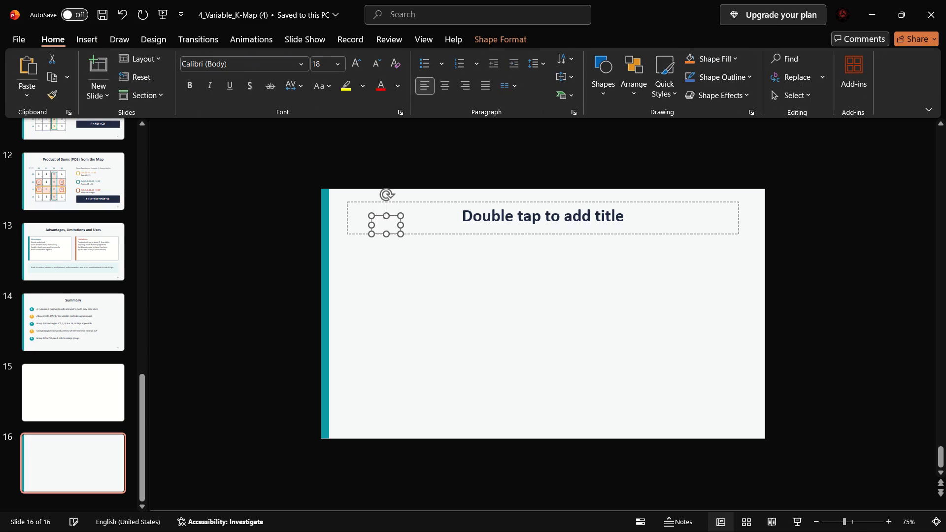
{"action": "left_click_drag", "start_coordinate": [372, 214], "coordinate": [345, 197]}
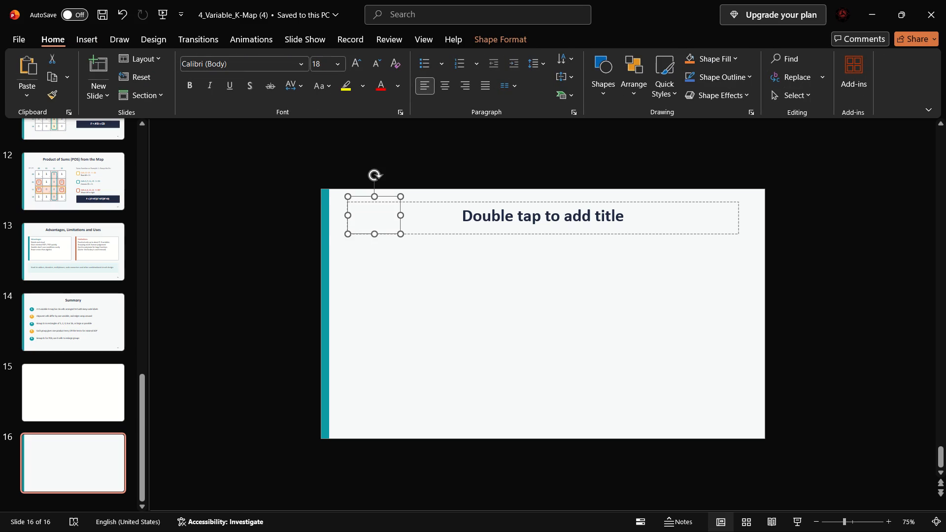
{"action": "left_click_drag", "start_coordinate": [400, 234], "coordinate": [676, 231]}
{"action": "scroll", "coordinate": [648, 221], "scroll_direction": "right", "scroll_amount": 1}
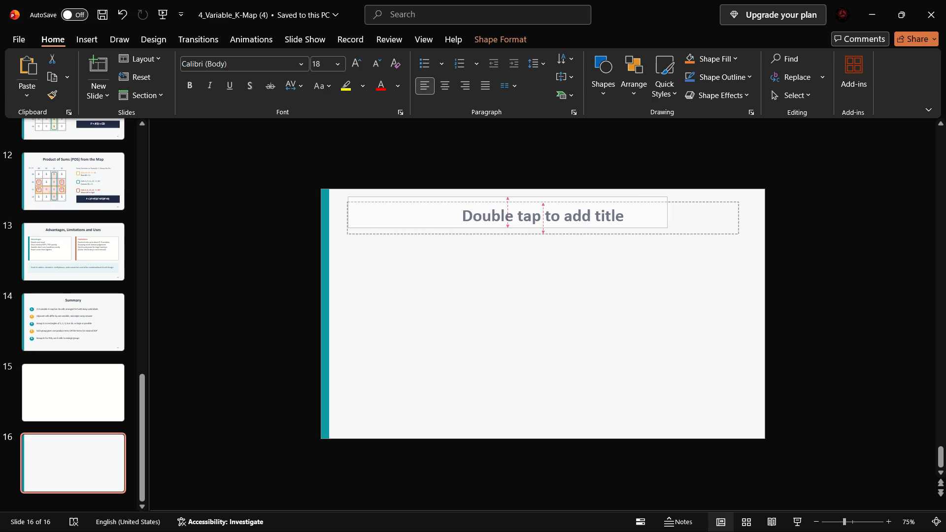
{"action": "scroll", "coordinate": [676, 231], "scroll_direction": "right", "scroll_amount": 1}
{"action": "left_click_drag", "start_coordinate": [676, 231], "coordinate": [735, 236]}
{"action": "left_click", "coordinate": [473, 220]}
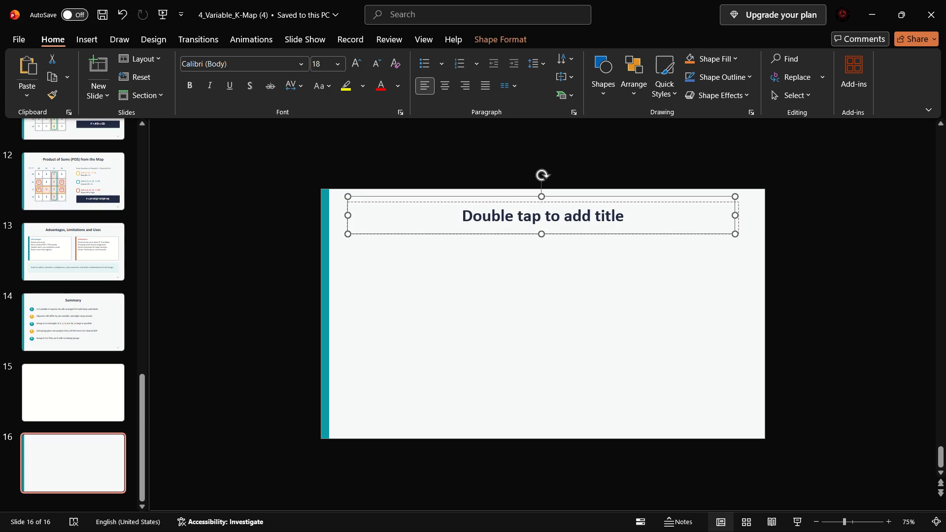
{"action": "left_click", "coordinate": [360, 218]}
{"action": "double_click", "coordinate": [396, 210]}
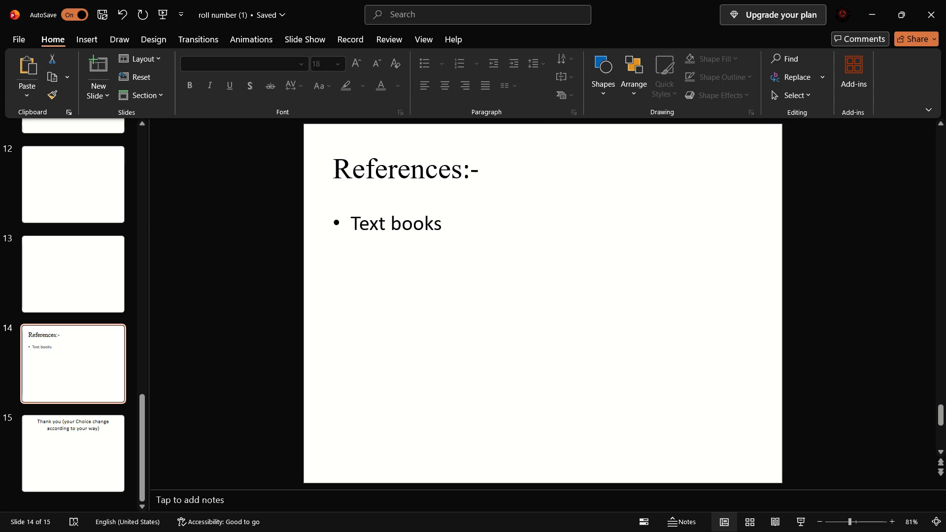
Copy the "References:-" heading from the roll number (1) presentation and paste it into the new text box on slide 16.
{"action": "left_click_drag", "start_coordinate": [331, 163], "coordinate": [347, 182]}
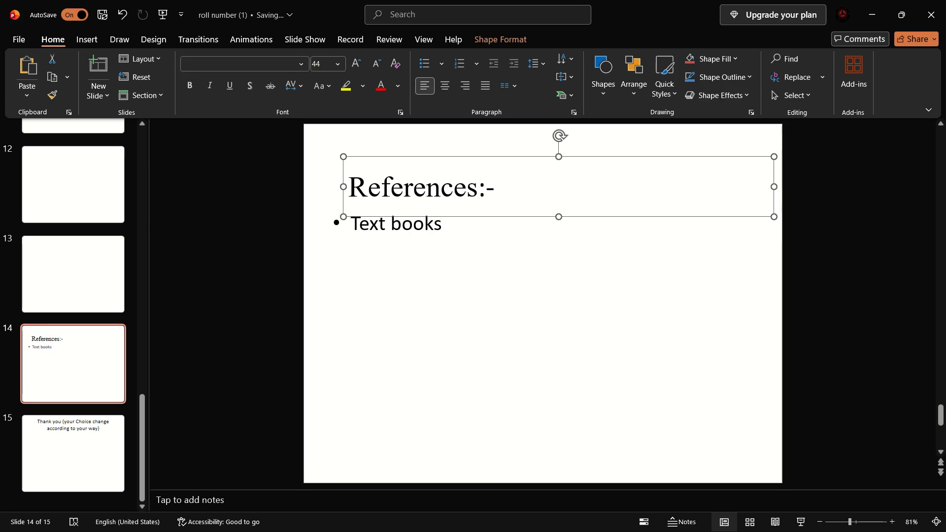
{"action": "right_click", "coordinate": [519, 170]}
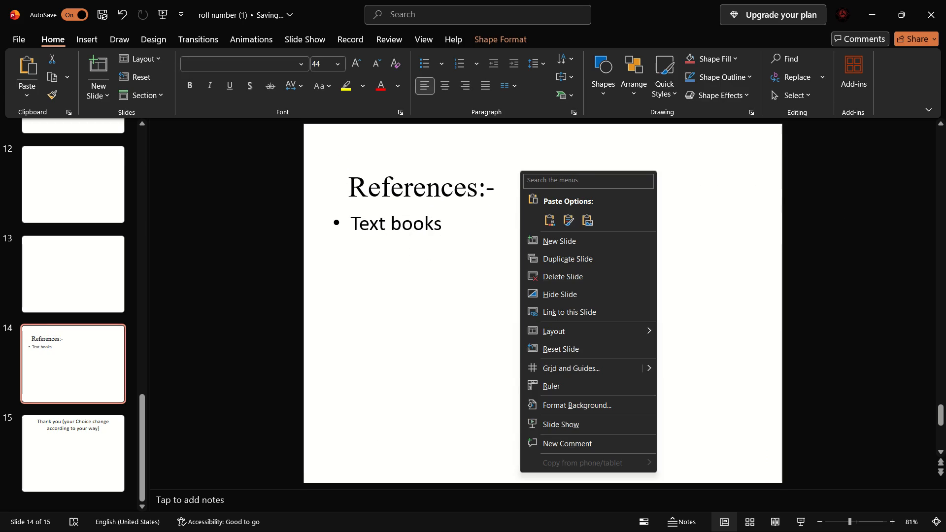
{"action": "left_click", "coordinate": [418, 228]}
{"action": "left_click_drag", "start_coordinate": [504, 189], "coordinate": [482, 189]}
{"action": "left_click_drag", "start_coordinate": [498, 188], "coordinate": [492, 188]}
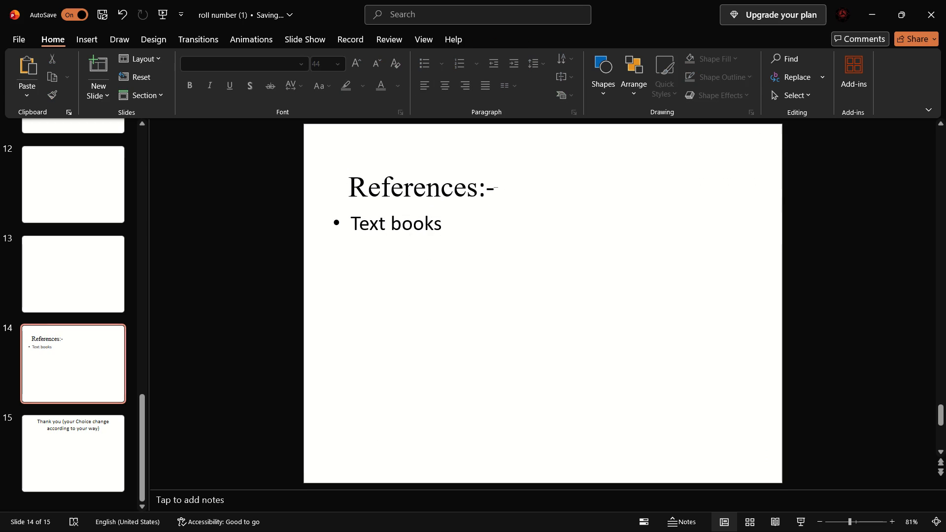
{"action": "left_click", "coordinate": [492, 188]}
{"action": "left_click_drag", "start_coordinate": [492, 188], "coordinate": [378, 185]}
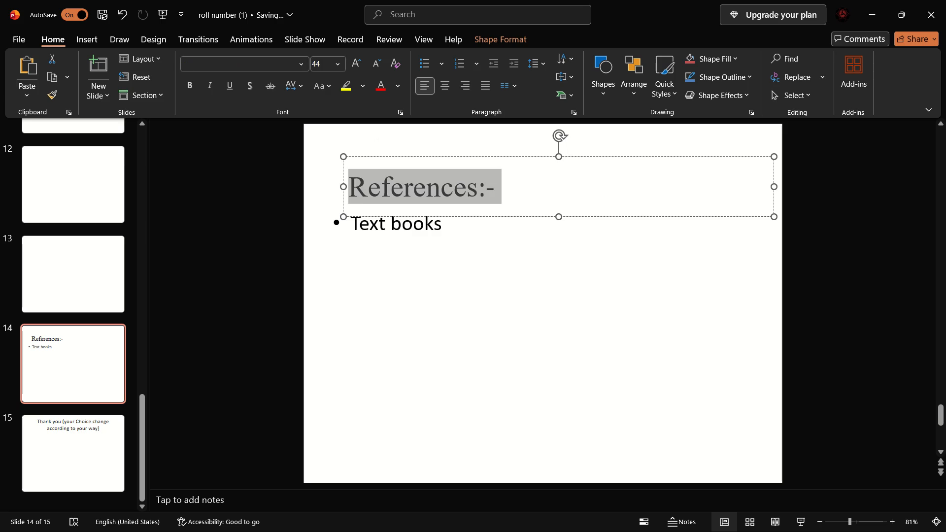
{"action": "key", "text": "ctrl+c"}
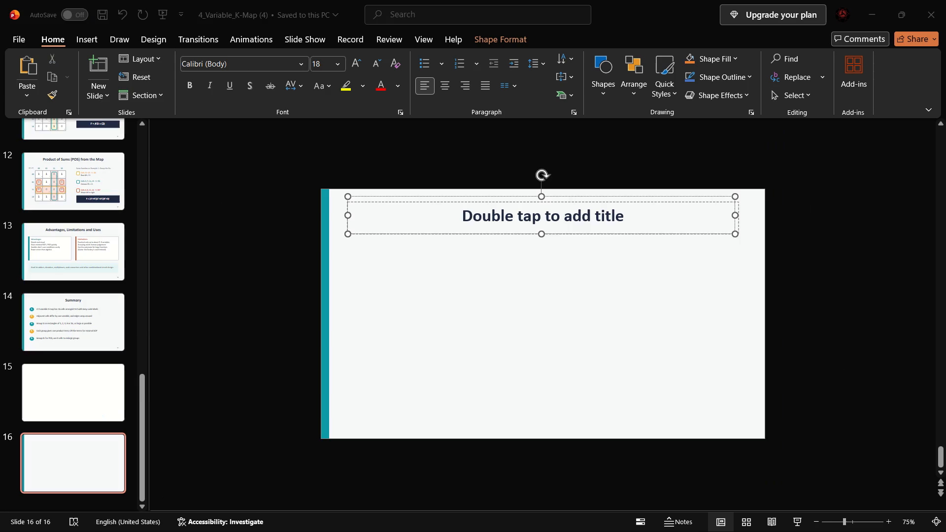
{"action": "key", "text": "ctrl+v"}
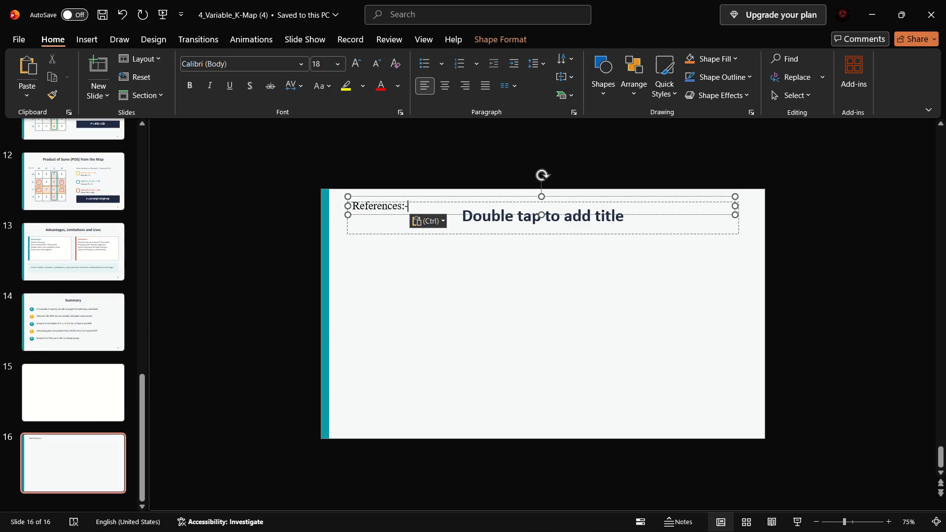
Reposition the "References:-" text box so its top edge lines up with the title placeholder.
{"action": "left_click_drag", "start_coordinate": [410, 208], "coordinate": [385, 204]}
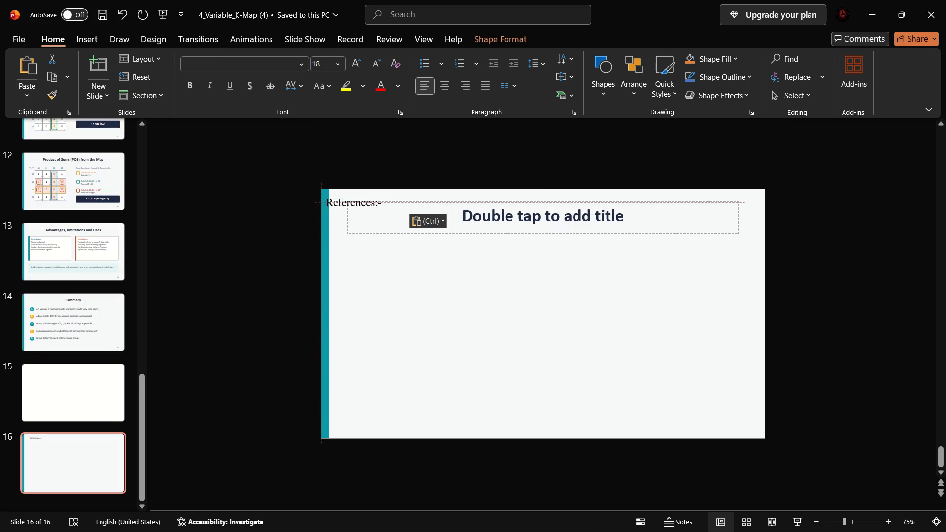
{"action": "left_click_drag", "start_coordinate": [385, 204], "coordinate": [415, 215]}
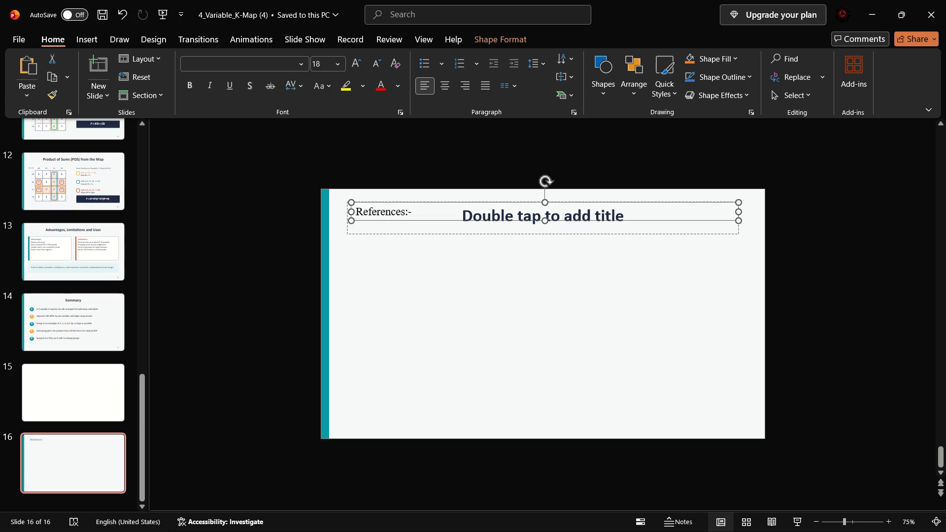
{"action": "left_click_drag", "start_coordinate": [544, 221], "coordinate": [541, 335]}
{"action": "left_click_drag", "start_coordinate": [412, 226], "coordinate": [416, 207]}
{"action": "left_click", "coordinate": [414, 211]}
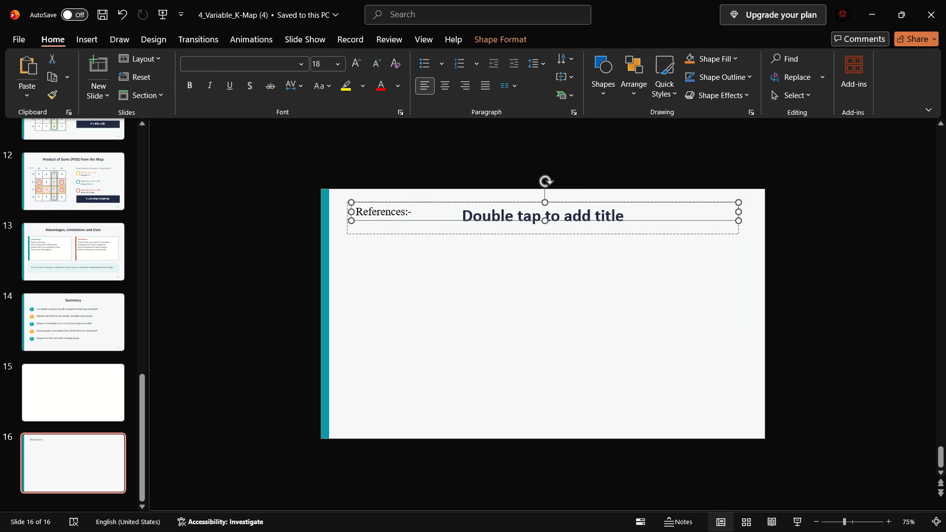
Set the font size of the "References:-" text to 35.
{"action": "double_click", "coordinate": [414, 211]}
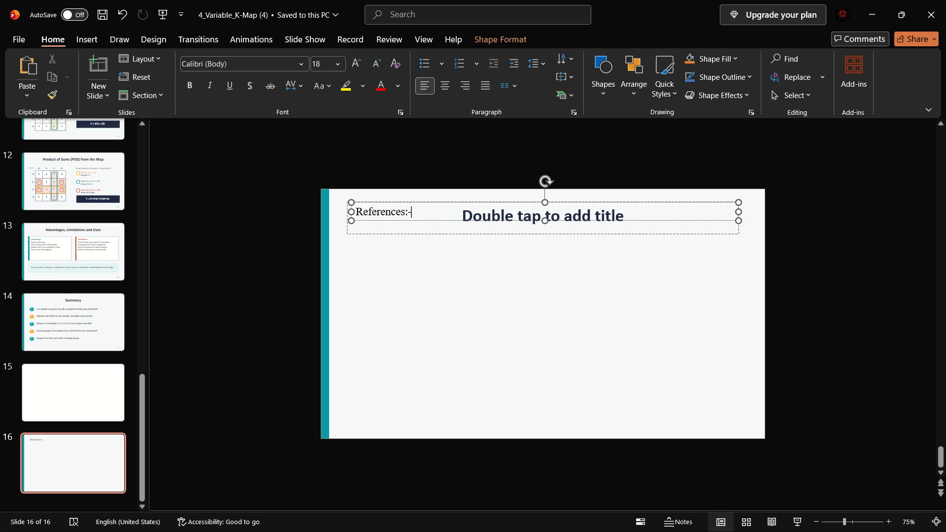
{"action": "left_click_drag", "start_coordinate": [411, 210], "coordinate": [353, 212]}
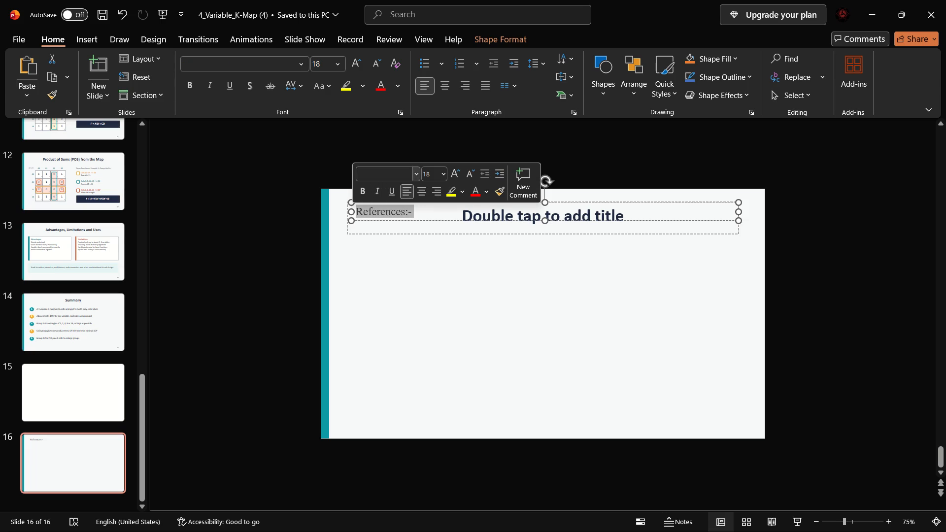
{"action": "left_click", "coordinate": [433, 175]}
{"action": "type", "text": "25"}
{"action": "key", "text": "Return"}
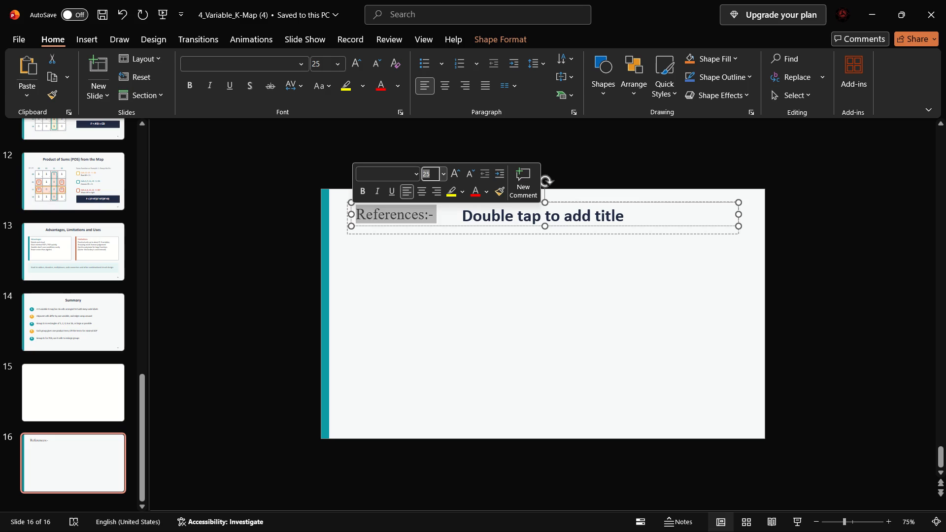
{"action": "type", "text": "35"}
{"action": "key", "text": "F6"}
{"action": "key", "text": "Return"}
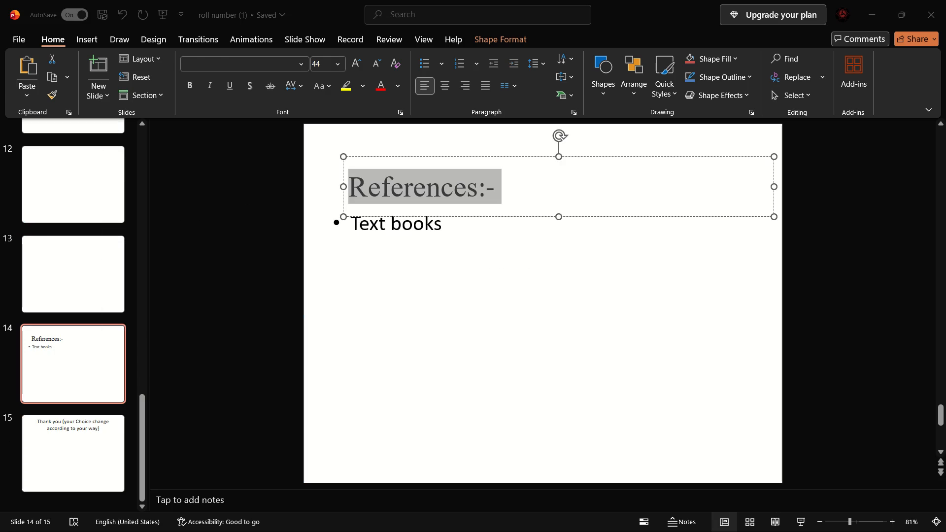
Switch to the roll number (1) presentation and delete the "Text books" line and its bullet from the References slide.
{"action": "left_click", "coordinate": [339, 219]}
{"action": "left_click", "coordinate": [437, 258]}
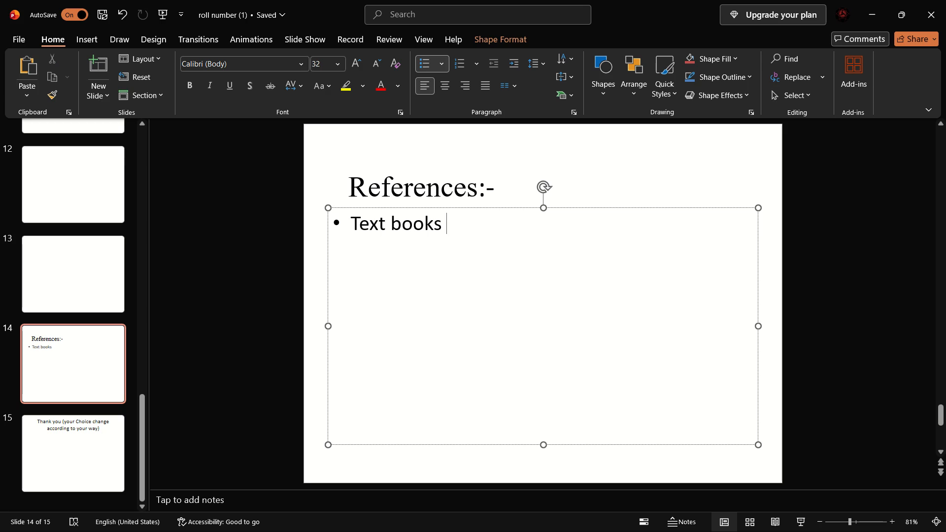
{"action": "left_click_drag", "start_coordinate": [466, 235], "coordinate": [305, 215]}
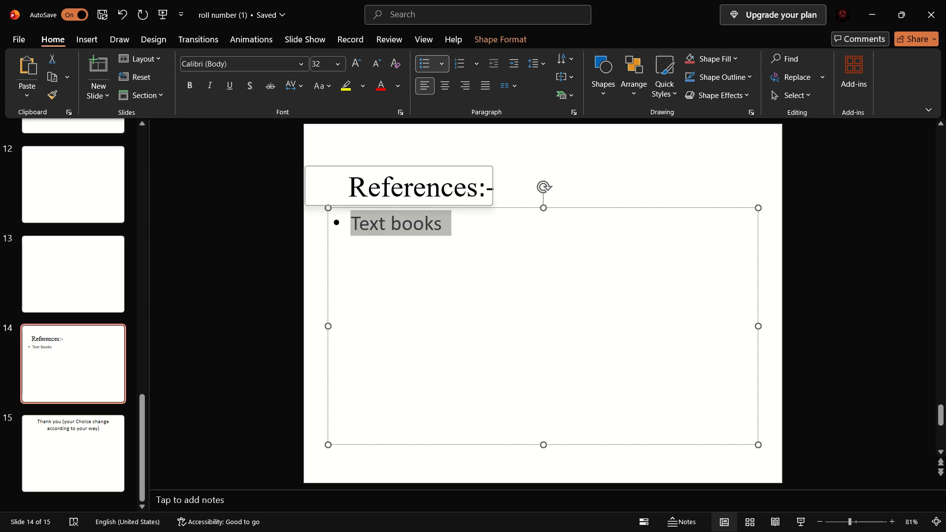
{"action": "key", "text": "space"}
{"action": "key", "text": "BackSpace"}
{"action": "key", "text": "BackSpace"}
{"action": "key", "text": "BackSpace"}
{"action": "left_click", "coordinate": [342, 219]}
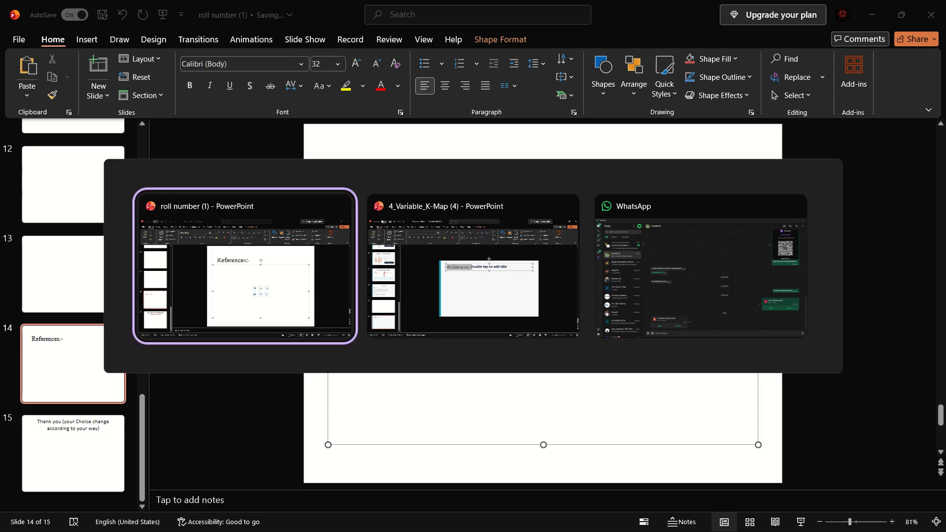
Switch to the 4_Variable_K-Map (4) presentation and add a large text box just below the title area of slide 16.
{"action": "left_click", "coordinate": [375, 245]}
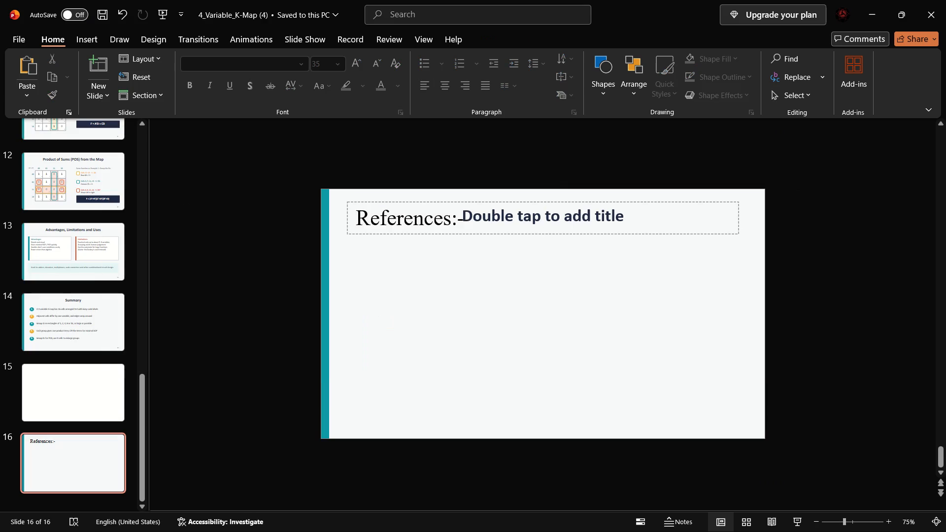
{"action": "left_click", "coordinate": [83, 33]}
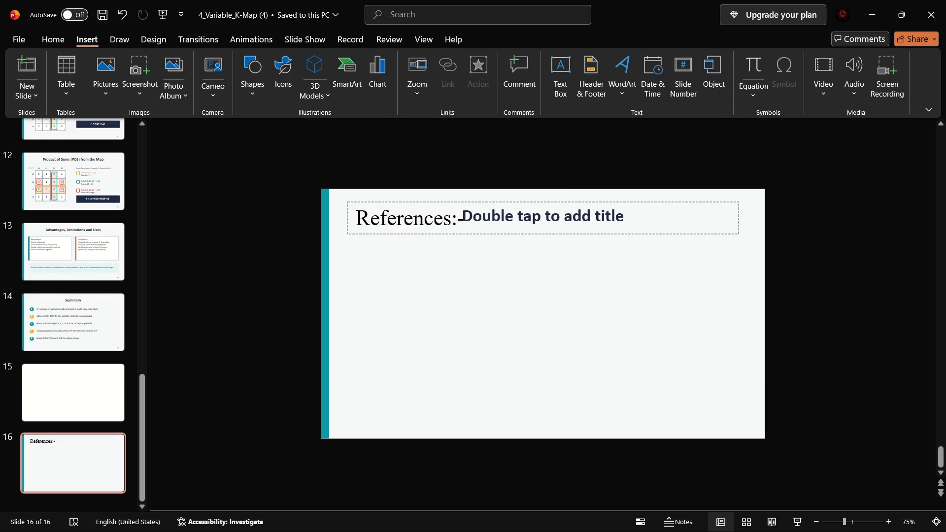
{"action": "left_click", "coordinate": [568, 87]}
{"action": "left_click_drag", "start_coordinate": [367, 264], "coordinate": [393, 269]}
{"action": "left_click_drag", "start_coordinate": [393, 269], "coordinate": [711, 410]}
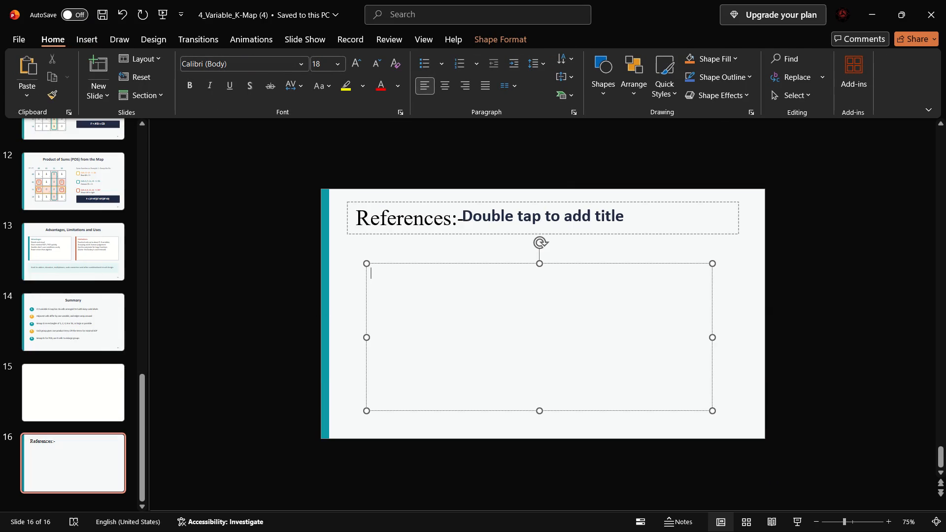
{"action": "left_click_drag", "start_coordinate": [541, 262], "coordinate": [517, 239]}
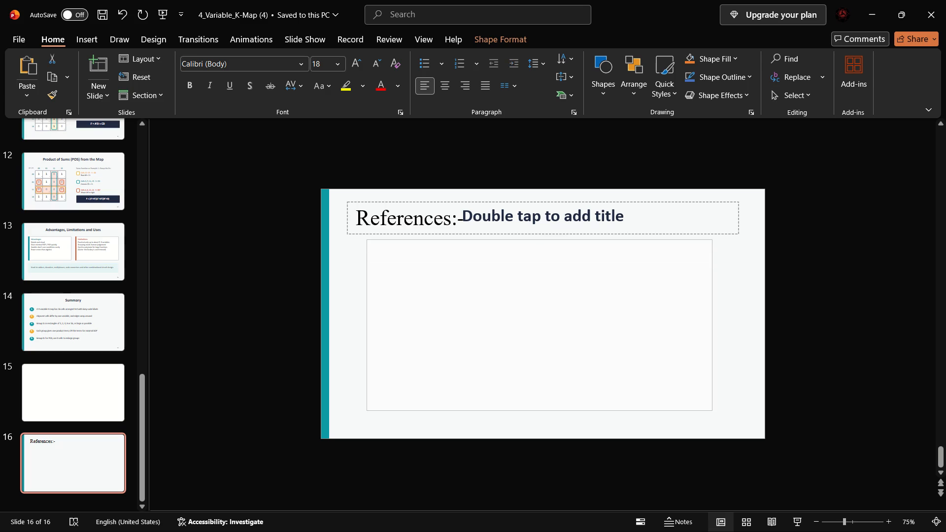
{"action": "left_click_drag", "start_coordinate": [475, 261], "coordinate": [447, 236]}
Move the "References:-" text box down so it sits clear of the title placeholder on slide 16.
{"action": "left_click", "coordinate": [584, 215]}
{"action": "left_click", "coordinate": [648, 213]}
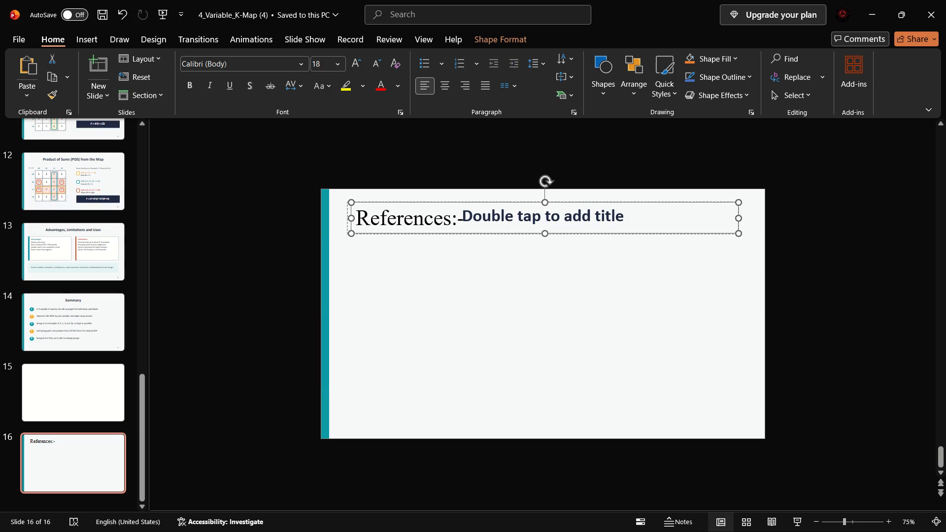
{"action": "double_click", "coordinate": [648, 213]}
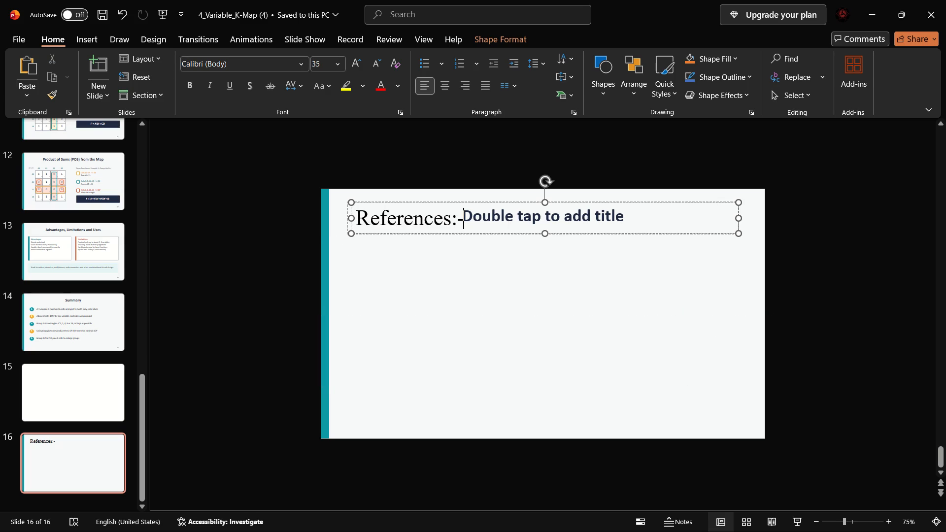
{"action": "left_click_drag", "start_coordinate": [524, 202], "coordinate": [514, 263]}
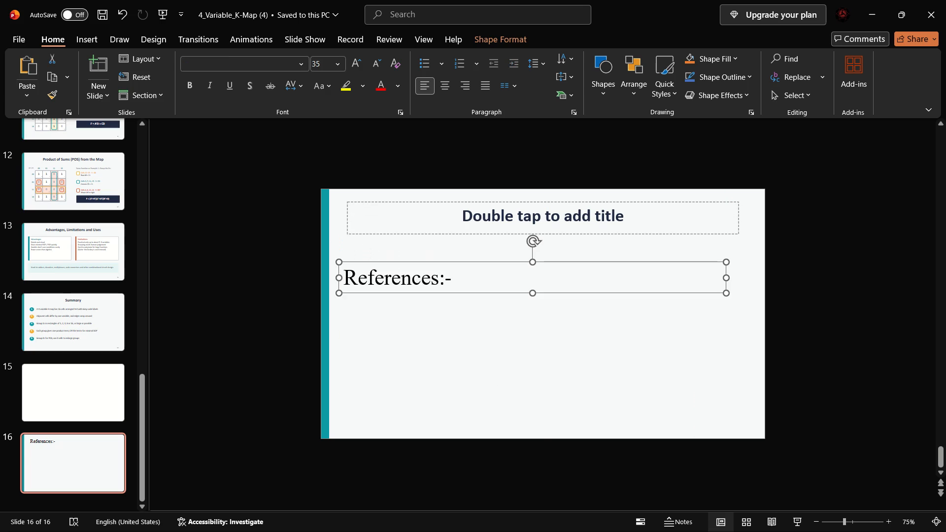
{"action": "double_click", "coordinate": [544, 227]}
{"action": "left_click", "coordinate": [545, 246]}
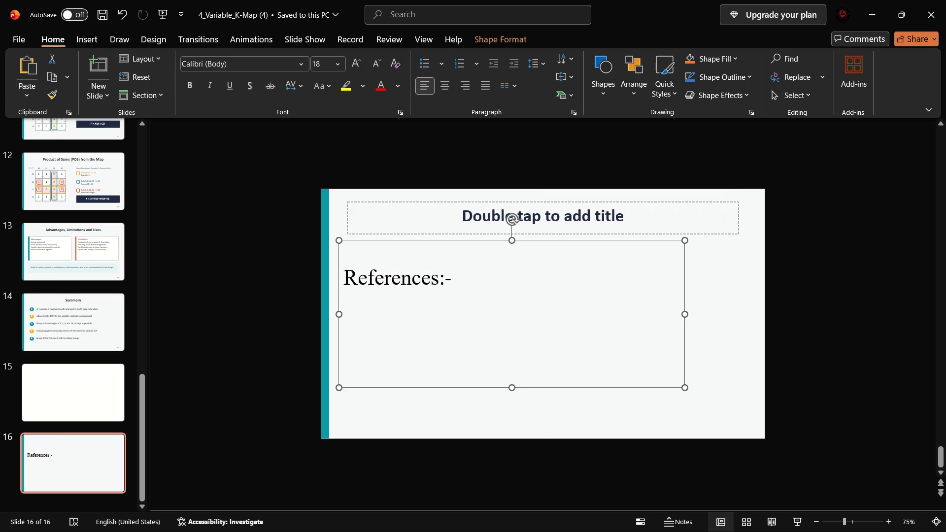
Shrink the empty title placeholder on slide 16 to a small box and cut it from the slide.
{"action": "left_click", "coordinate": [579, 218]}
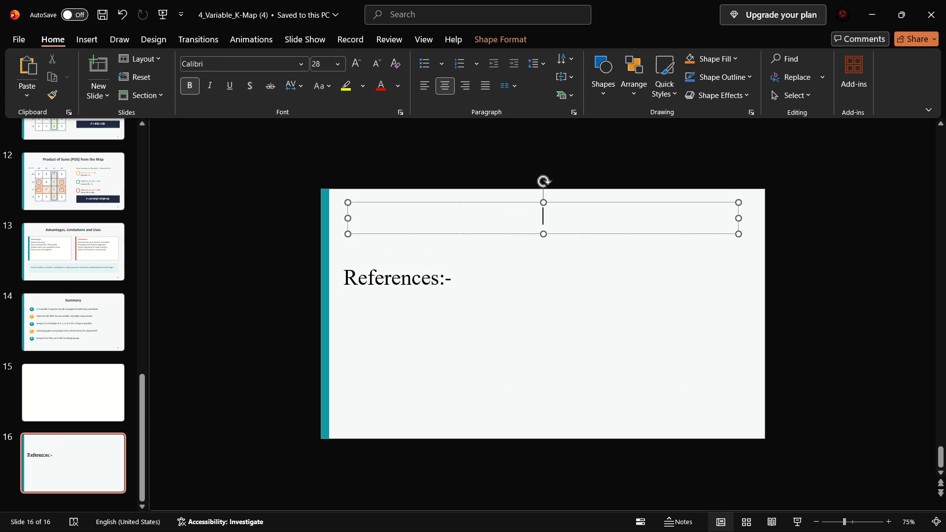
{"action": "left_click_drag", "start_coordinate": [737, 215], "coordinate": [417, 227]}
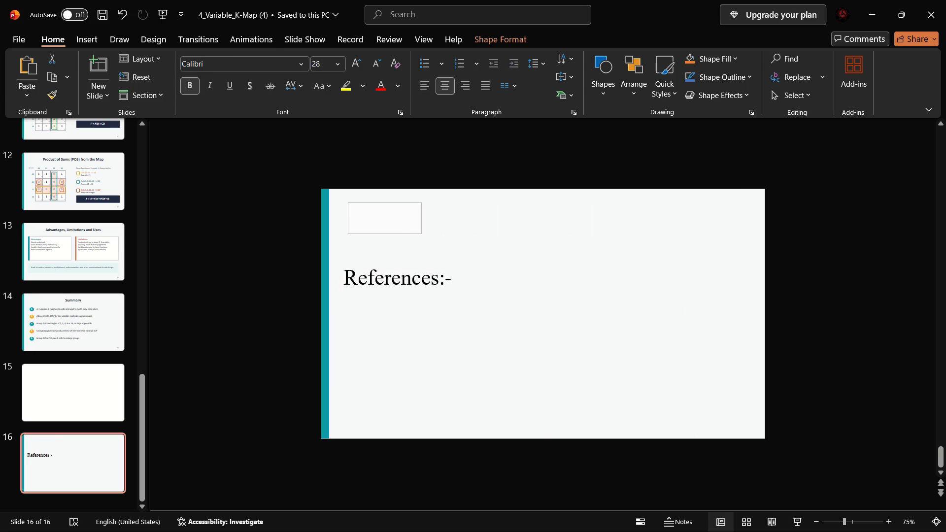
{"action": "left_click_drag", "start_coordinate": [417, 227], "coordinate": [412, 227]}
{"action": "right_click", "coordinate": [385, 232]}
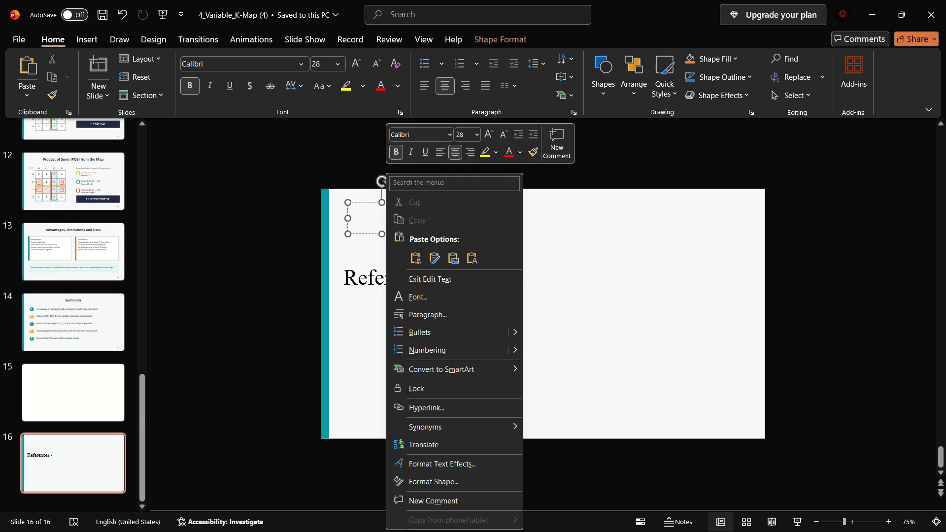
{"action": "left_click", "coordinate": [365, 227]}
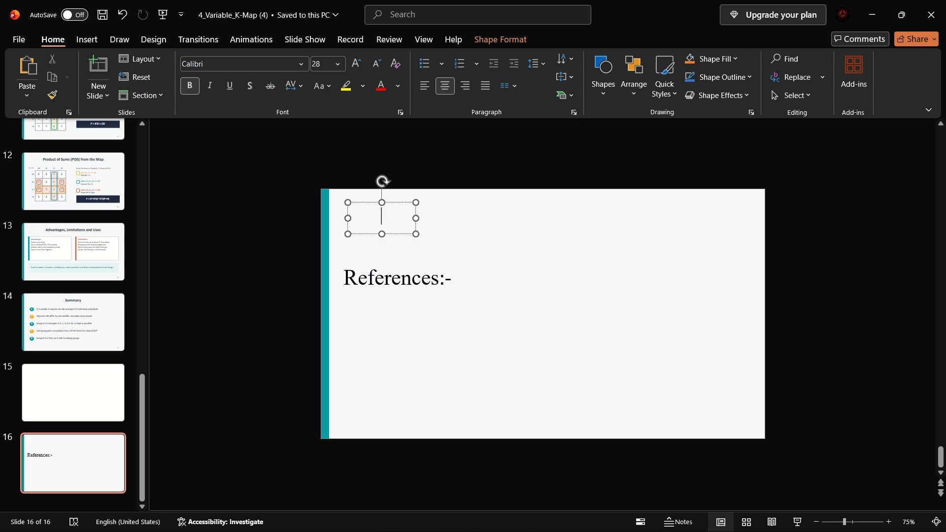
{"action": "right_click", "coordinate": [391, 203]}
{"action": "left_click", "coordinate": [415, 198]}
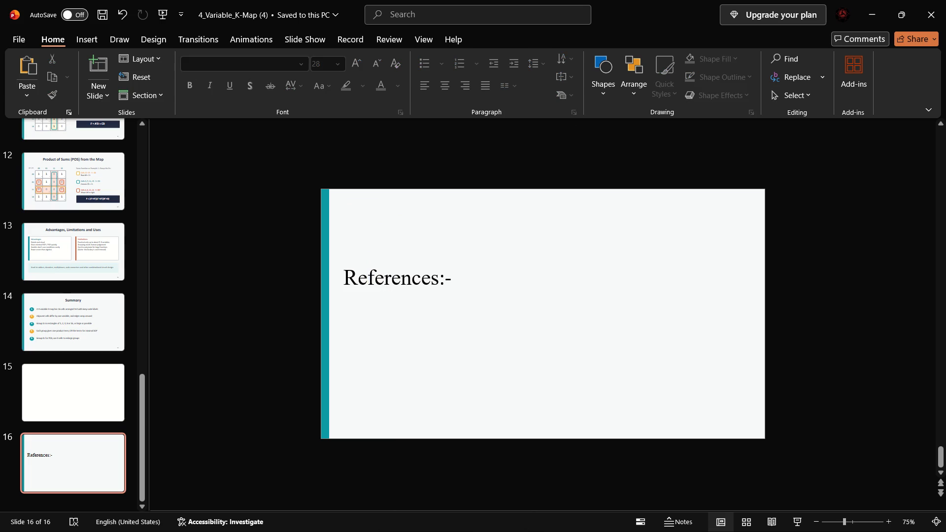
Move the "References:-" text box up to the top edge of slide 16, just beside the teal bar.
{"action": "left_click", "coordinate": [400, 283]}
{"action": "left_click", "coordinate": [466, 275]}
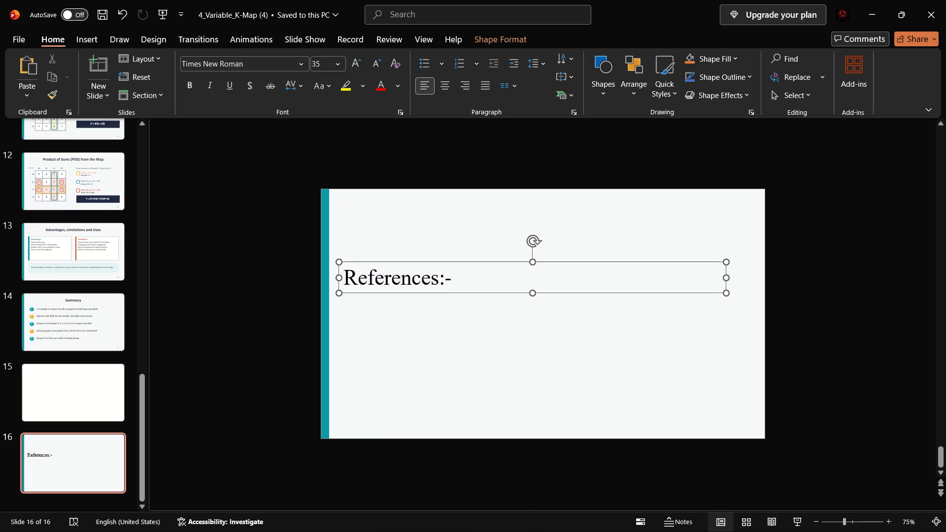
{"action": "left_click_drag", "start_coordinate": [466, 263], "coordinate": [454, 194]}
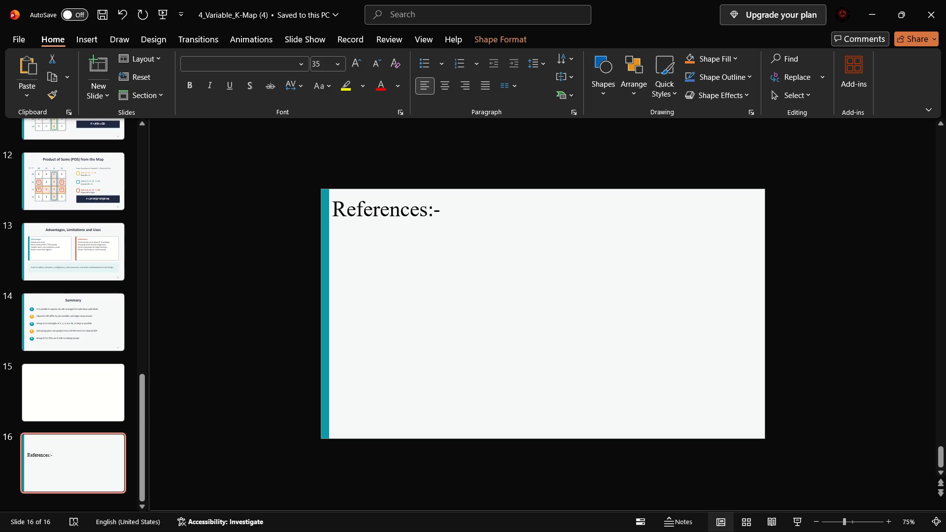
{"action": "left_click_drag", "start_coordinate": [454, 194], "coordinate": [460, 192]}
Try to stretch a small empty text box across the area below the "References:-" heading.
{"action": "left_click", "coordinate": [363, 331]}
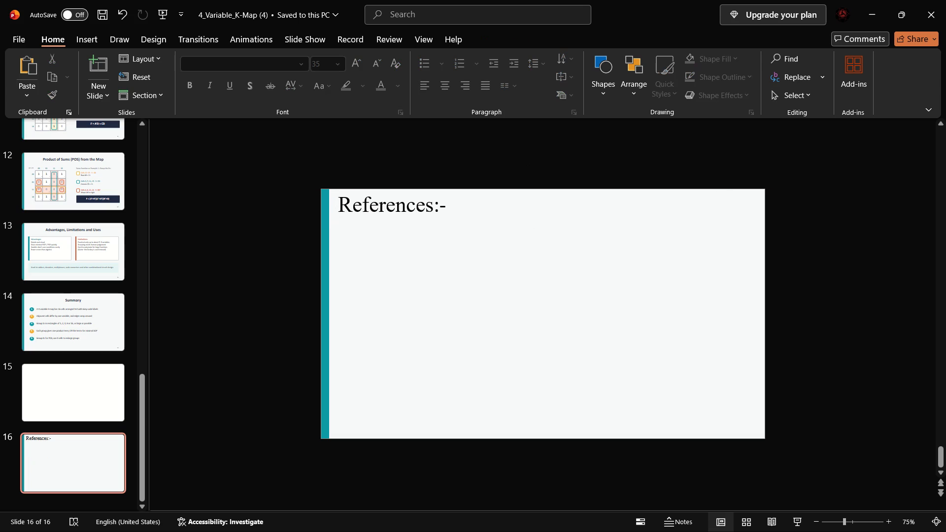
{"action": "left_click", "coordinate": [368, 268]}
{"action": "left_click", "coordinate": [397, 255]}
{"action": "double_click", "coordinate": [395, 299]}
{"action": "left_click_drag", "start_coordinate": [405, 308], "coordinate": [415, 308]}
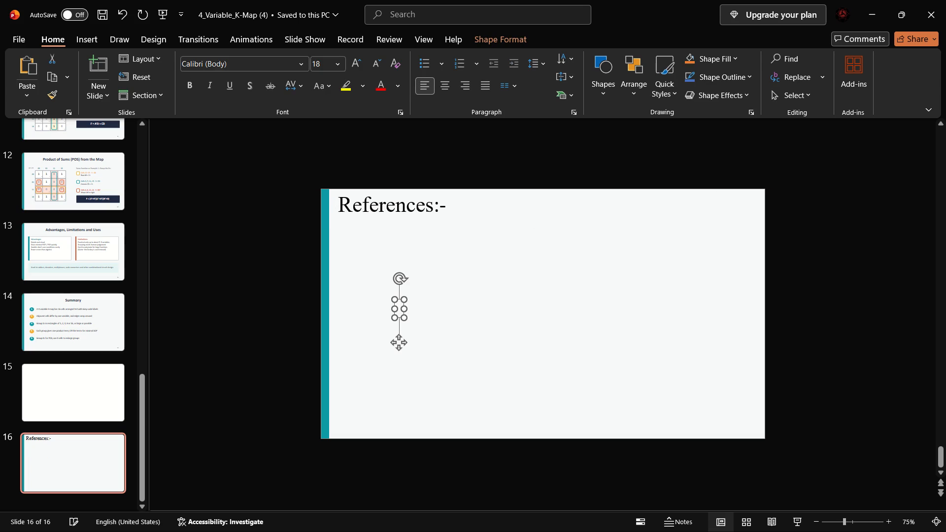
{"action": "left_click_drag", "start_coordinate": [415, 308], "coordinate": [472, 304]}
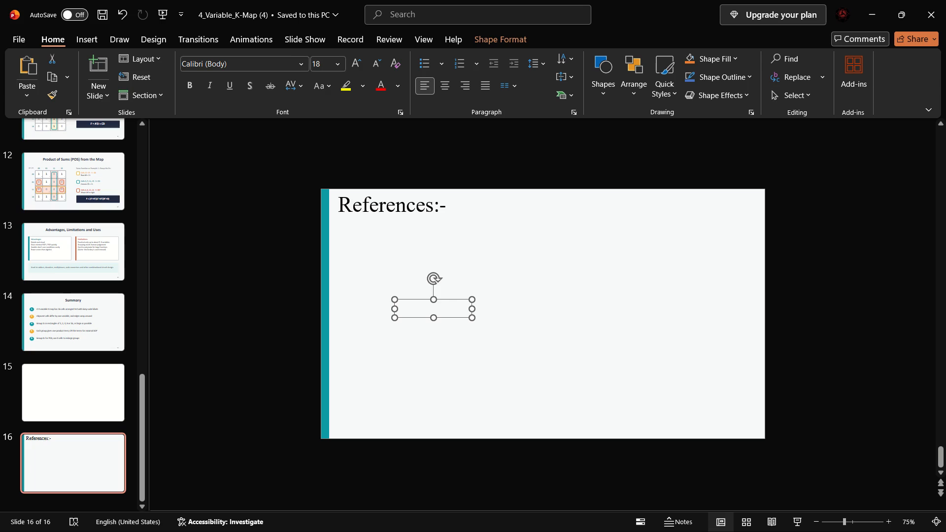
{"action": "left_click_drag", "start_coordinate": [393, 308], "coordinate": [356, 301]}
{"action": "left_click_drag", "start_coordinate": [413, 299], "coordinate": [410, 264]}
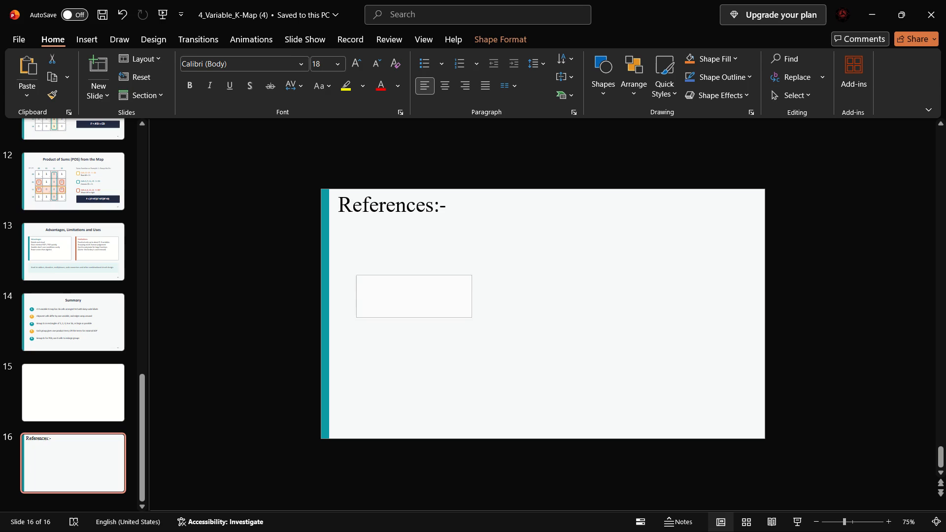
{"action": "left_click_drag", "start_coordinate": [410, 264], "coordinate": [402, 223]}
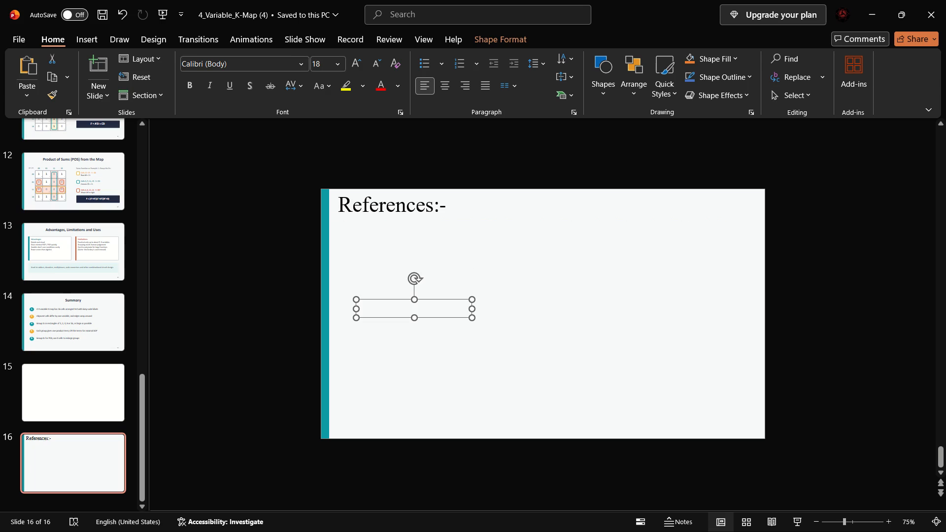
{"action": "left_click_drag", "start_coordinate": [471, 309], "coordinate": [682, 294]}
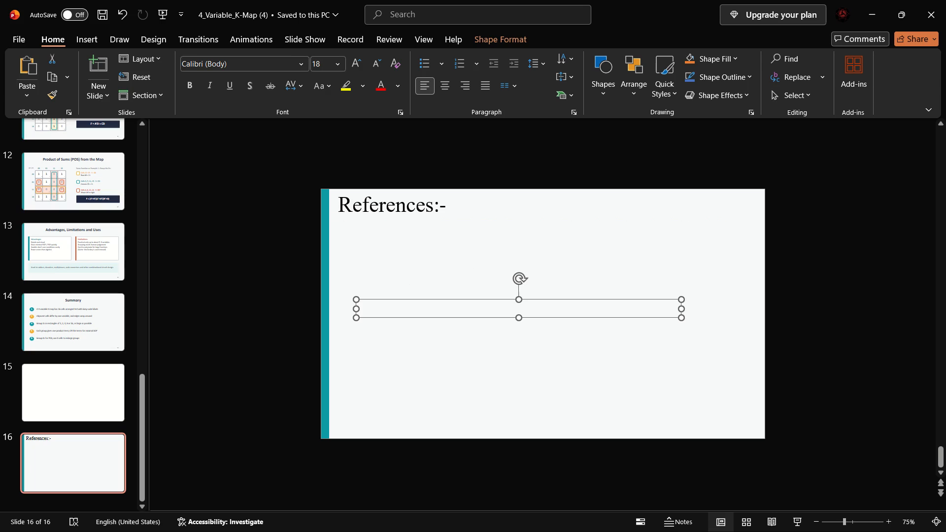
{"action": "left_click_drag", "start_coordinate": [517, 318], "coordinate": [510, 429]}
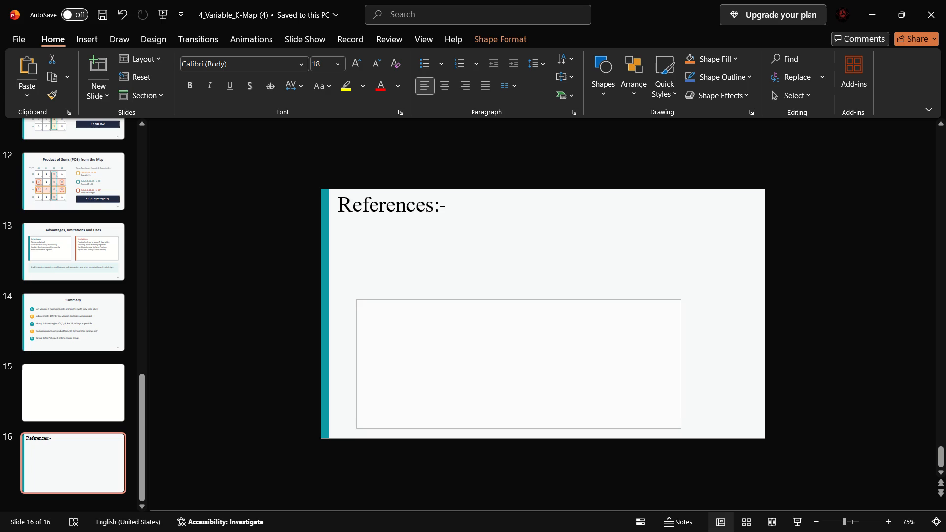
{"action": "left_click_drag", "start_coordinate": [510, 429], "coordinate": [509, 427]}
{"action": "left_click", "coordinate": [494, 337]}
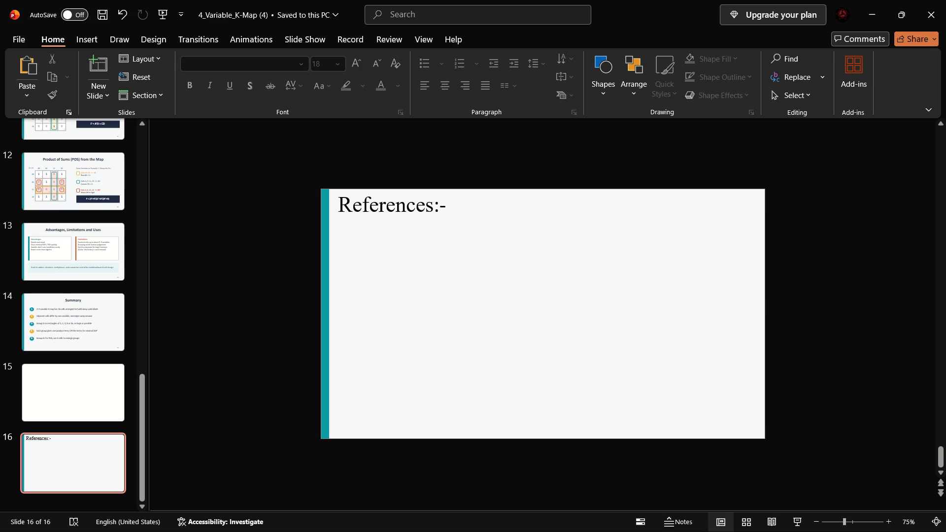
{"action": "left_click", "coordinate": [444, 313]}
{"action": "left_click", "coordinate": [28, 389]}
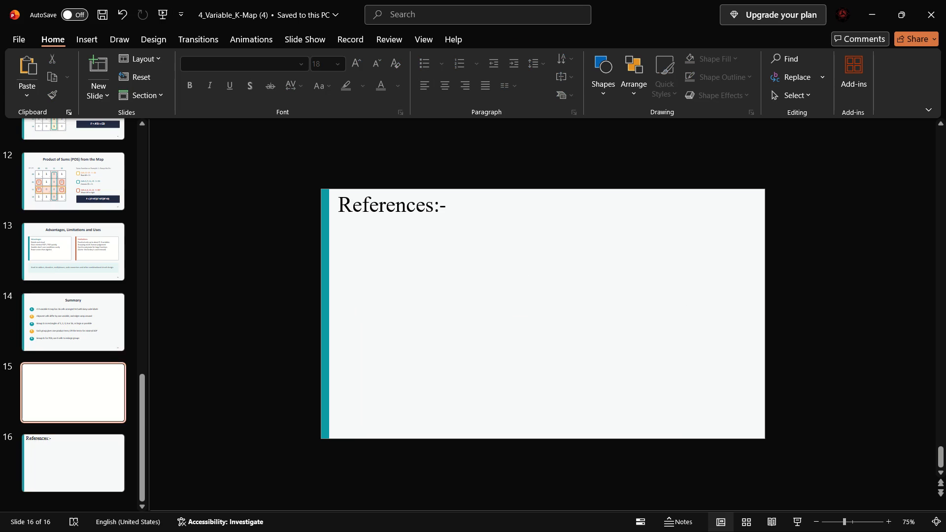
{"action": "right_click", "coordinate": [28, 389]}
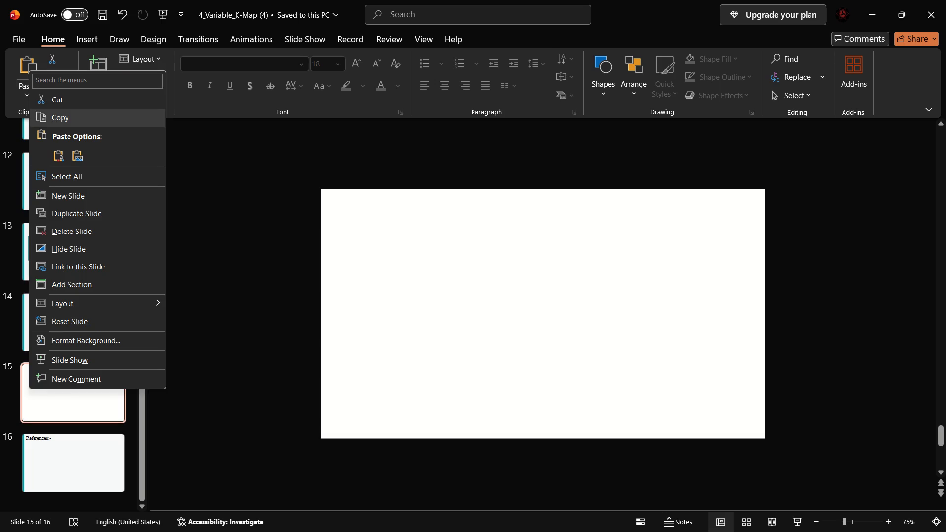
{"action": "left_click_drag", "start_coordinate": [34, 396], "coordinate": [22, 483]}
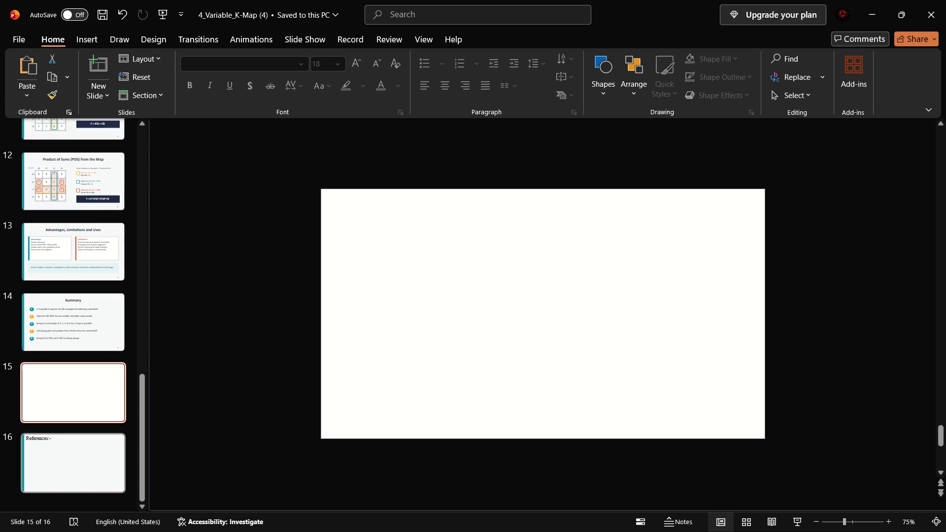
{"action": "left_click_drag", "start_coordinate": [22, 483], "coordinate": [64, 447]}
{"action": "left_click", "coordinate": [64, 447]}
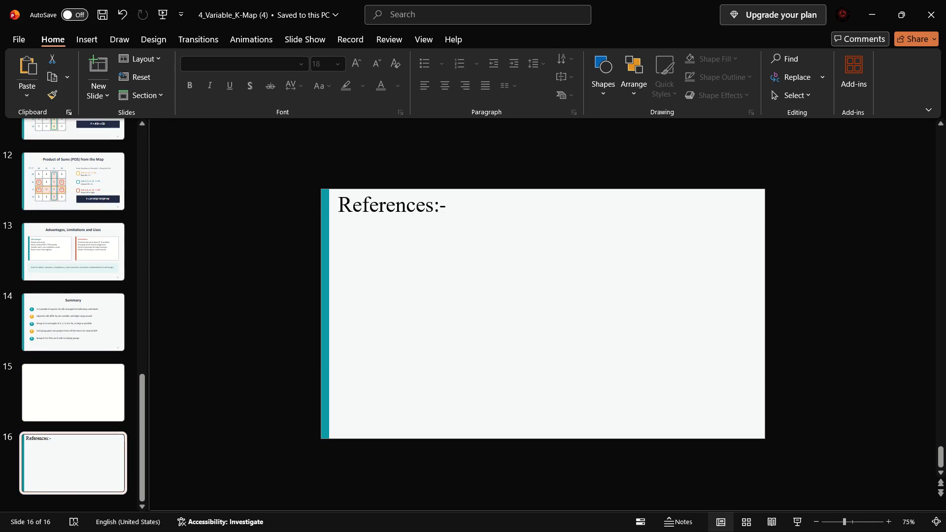
Insert a large text box below the "References:-" heading, covering nearly the full remaining width and height of slide 16.
{"action": "left_click", "coordinate": [386, 260]}
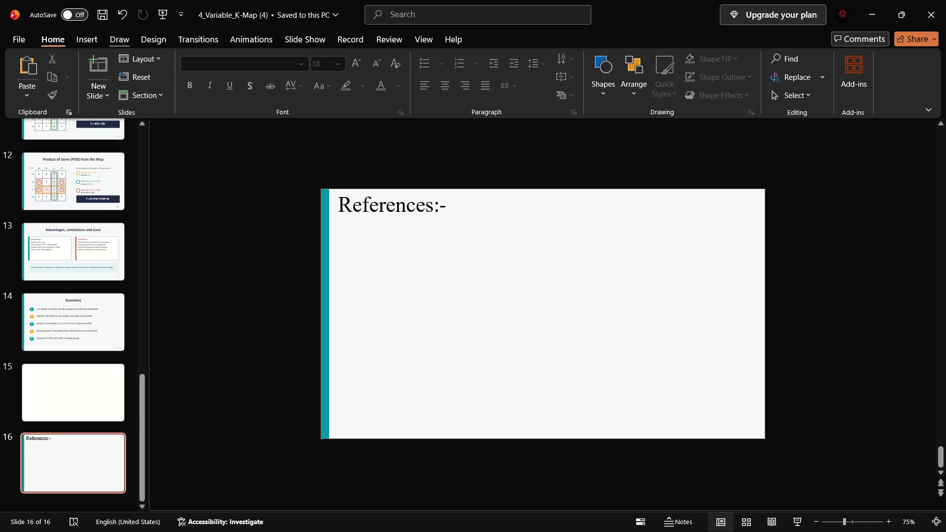
{"action": "left_click", "coordinate": [92, 40]}
{"action": "left_click", "coordinate": [558, 78]}
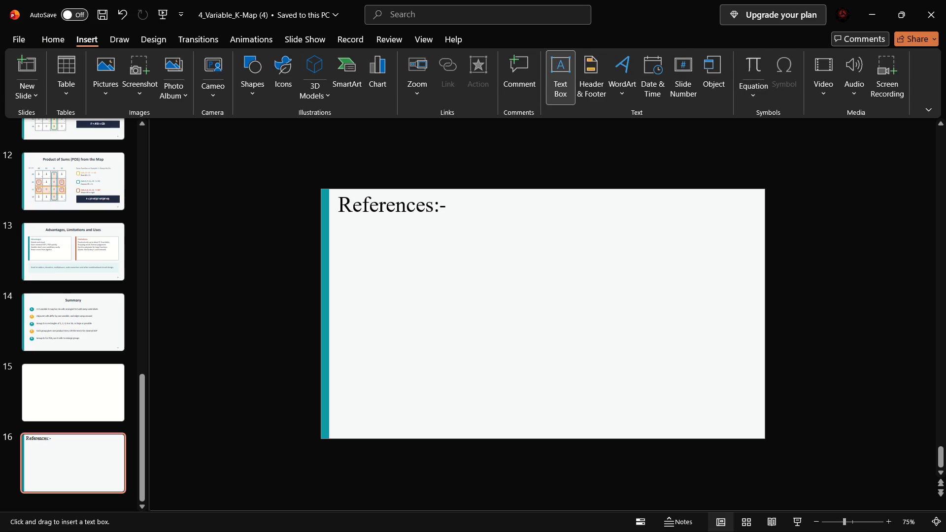
{"action": "left_click_drag", "start_coordinate": [347, 238], "coordinate": [349, 239]}
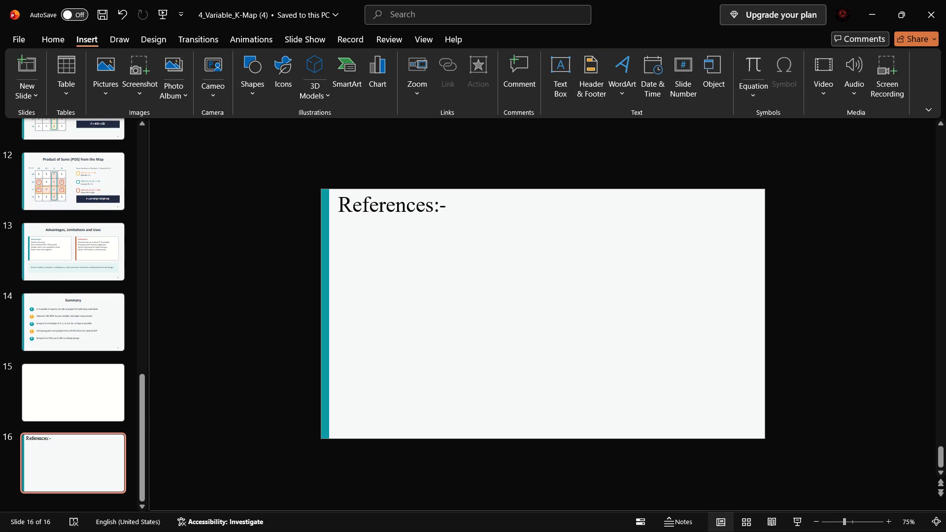
{"action": "left_click_drag", "start_coordinate": [349, 239], "coordinate": [759, 432]}
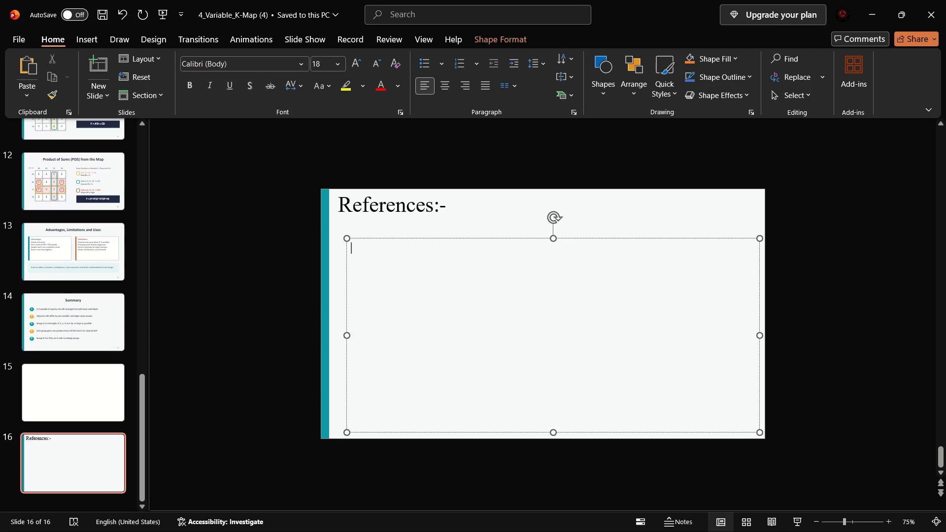
Reposition the "References:-" heading slightly lower, fully inside slide 16 and just above the large text box.
{"action": "left_click", "coordinate": [459, 209]}
{"action": "left_click", "coordinate": [459, 209]}
{"action": "left_click_drag", "start_coordinate": [459, 209], "coordinate": [437, 204]}
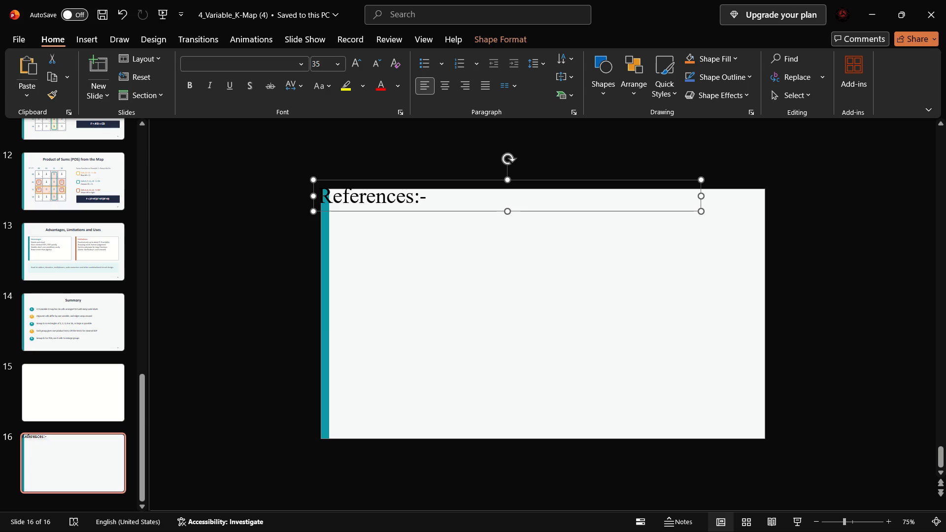
{"action": "scroll", "coordinate": [443, 207], "scroll_direction": "up", "scroll_amount": 1}
{"action": "left_click_drag", "start_coordinate": [450, 196], "coordinate": [470, 210]}
{"action": "left_click", "coordinate": [470, 210]}
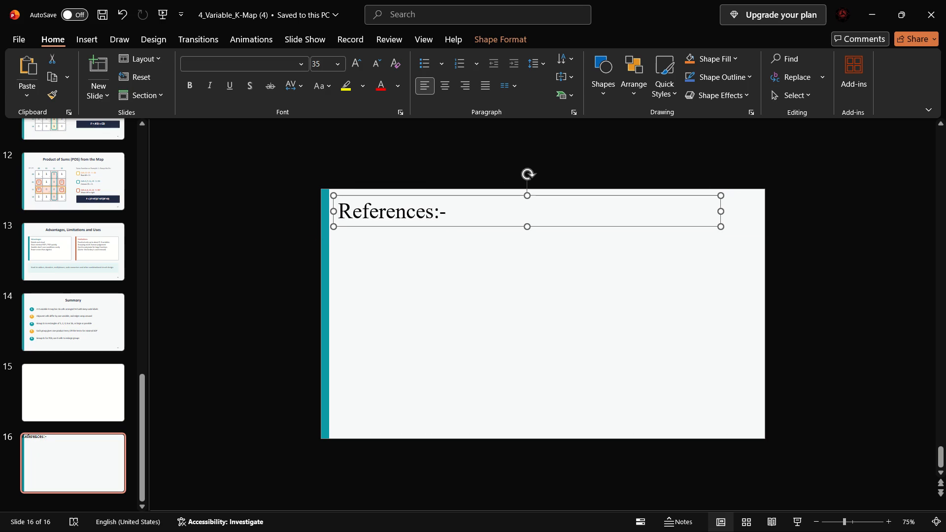
{"action": "left_click", "coordinate": [458, 210]}
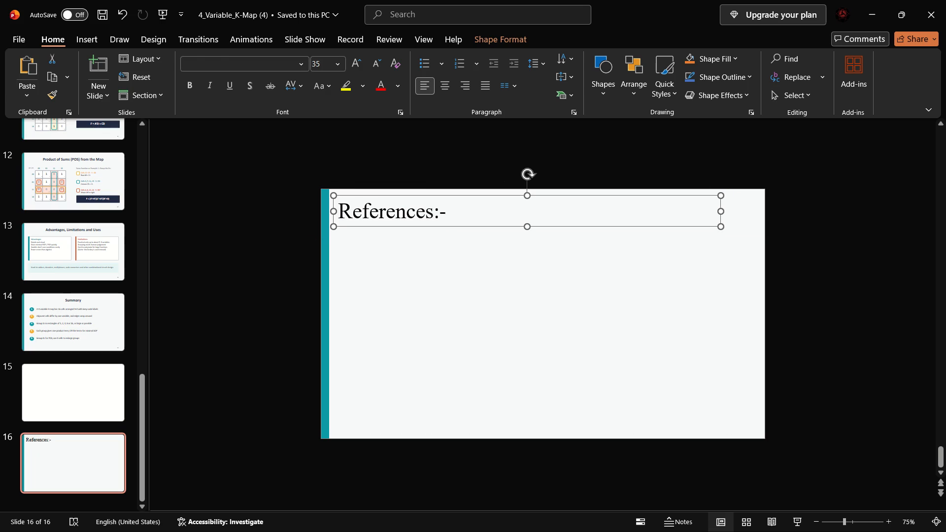
{"action": "left_click", "coordinate": [439, 212]}
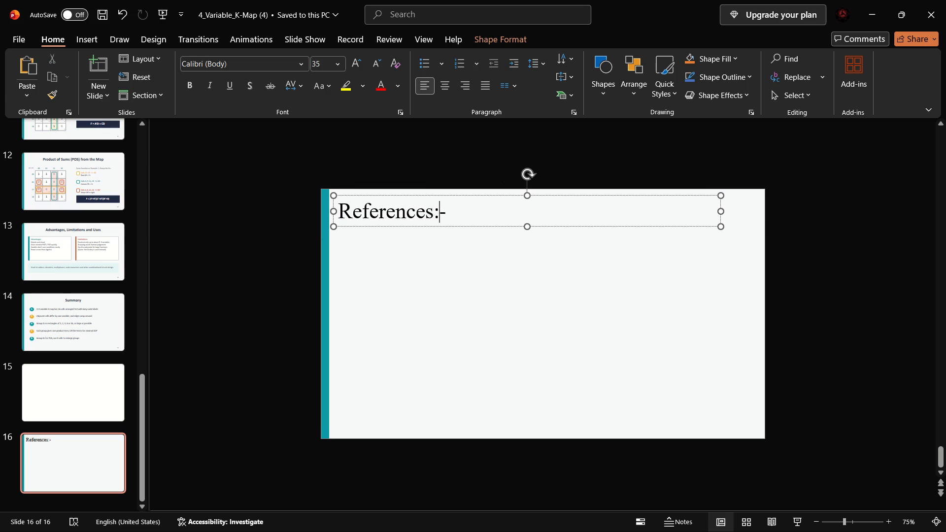
{"action": "key", "text": "Right"}
Enlarge the empty text box on slide 16 so its upper-left corner meets the "References:-" heading's lower-left corner and its far side reaches the slide edge.
{"action": "left_click", "coordinate": [460, 262]}
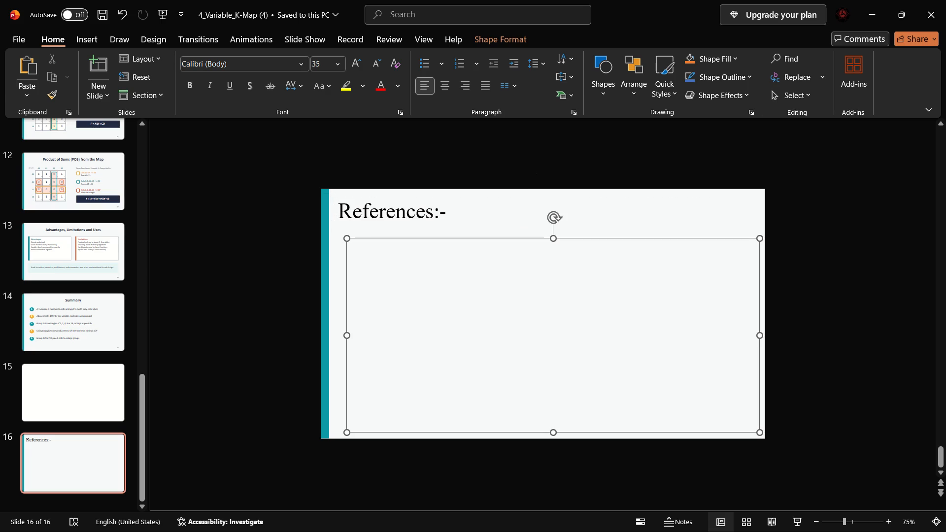
{"action": "left_click_drag", "start_coordinate": [348, 253], "coordinate": [355, 252]}
{"action": "left_click", "coordinate": [355, 252]}
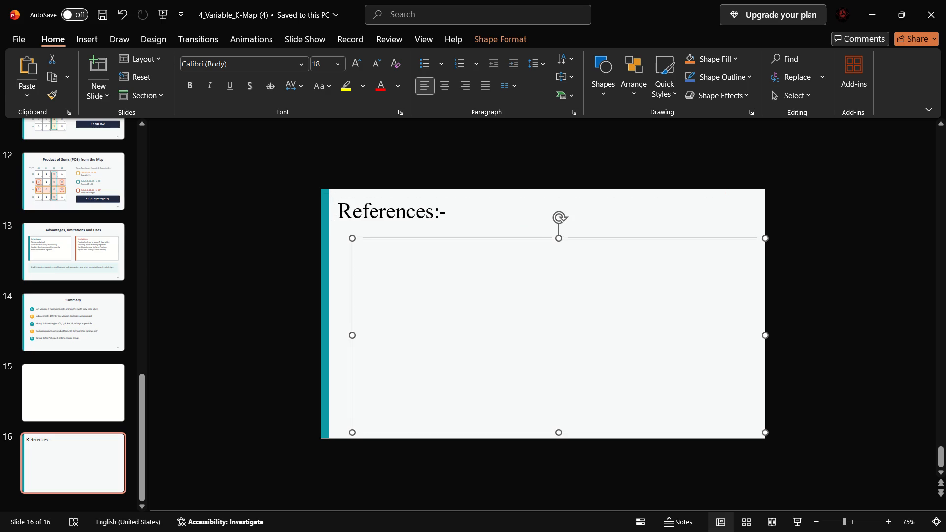
{"action": "left_click_drag", "start_coordinate": [351, 235], "coordinate": [331, 226]}
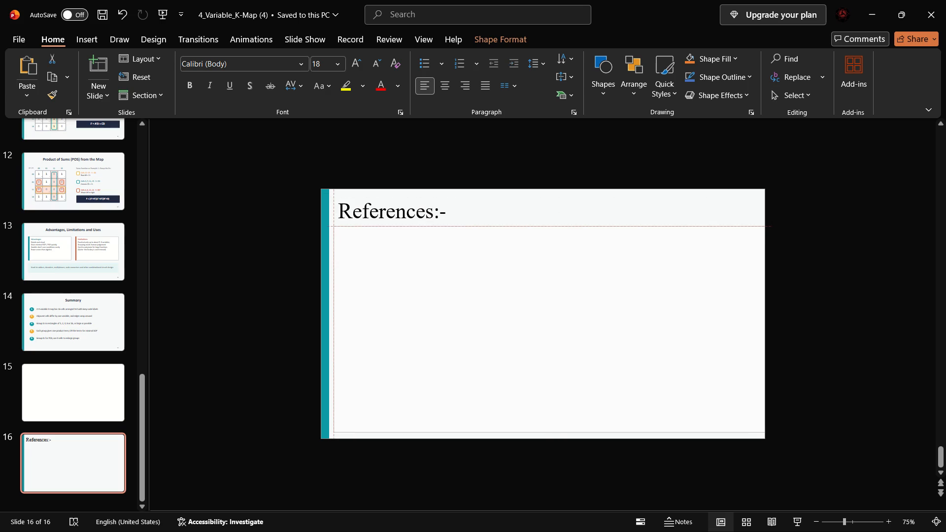
{"action": "left_click_drag", "start_coordinate": [331, 226], "coordinate": [331, 227]}
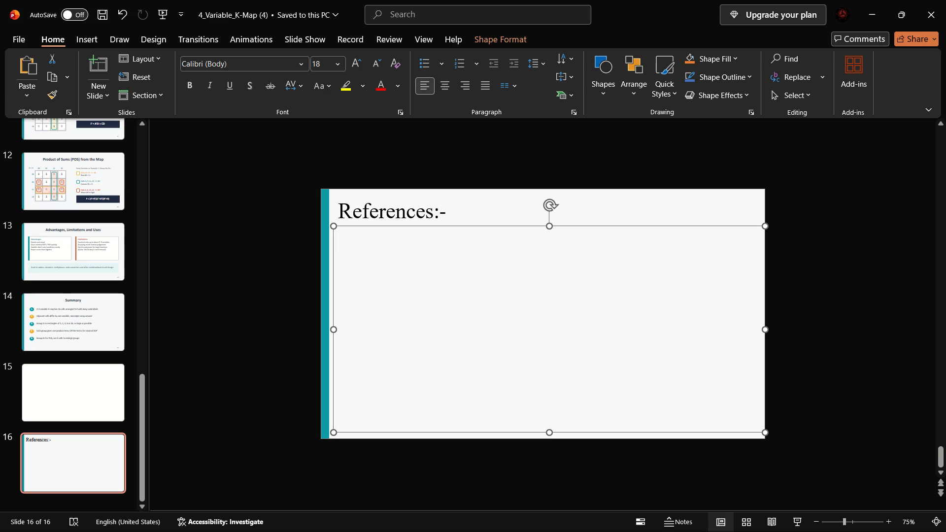
Start the first reference in the large text box with the author name "Mano,M.Morris".
{"action": "left_click", "coordinate": [358, 239]}
{"action": "left_click", "coordinate": [346, 239]}
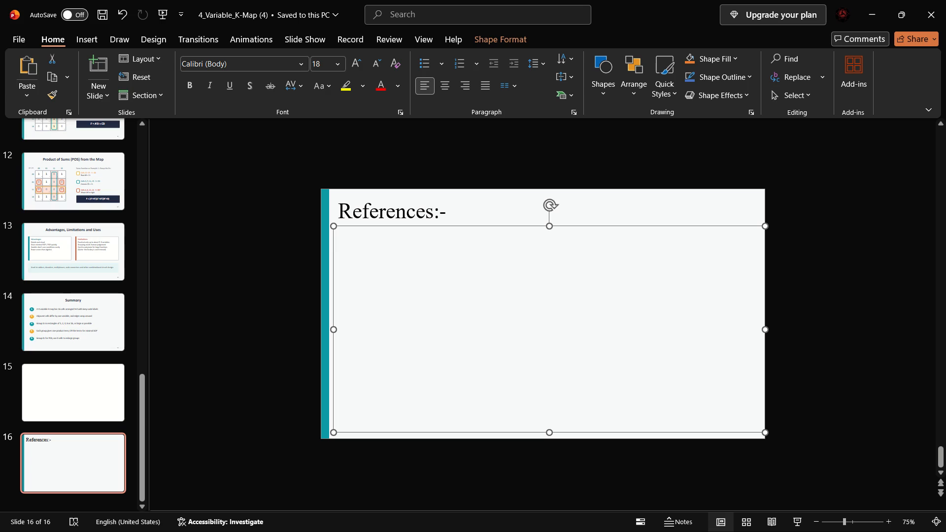
{"action": "left_click", "coordinate": [357, 233]}
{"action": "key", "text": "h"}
{"action": "key", "text": "BackSpace"}
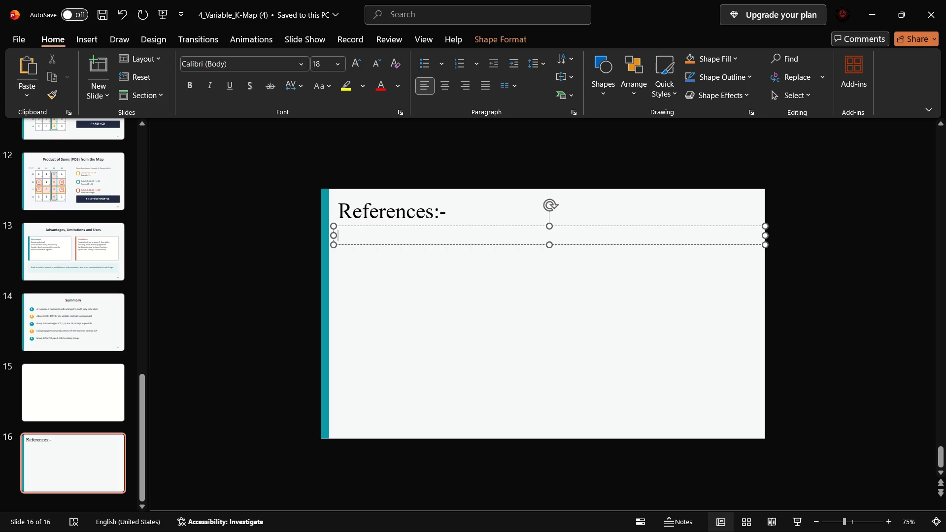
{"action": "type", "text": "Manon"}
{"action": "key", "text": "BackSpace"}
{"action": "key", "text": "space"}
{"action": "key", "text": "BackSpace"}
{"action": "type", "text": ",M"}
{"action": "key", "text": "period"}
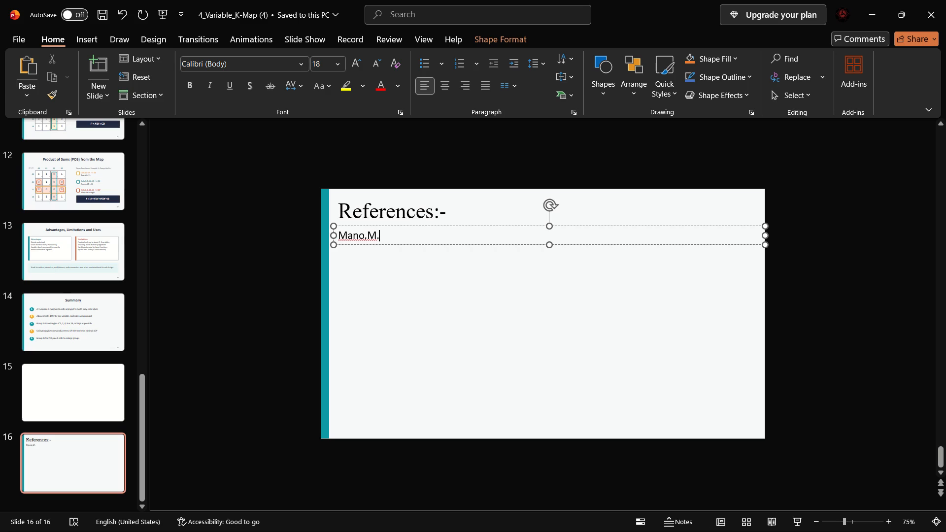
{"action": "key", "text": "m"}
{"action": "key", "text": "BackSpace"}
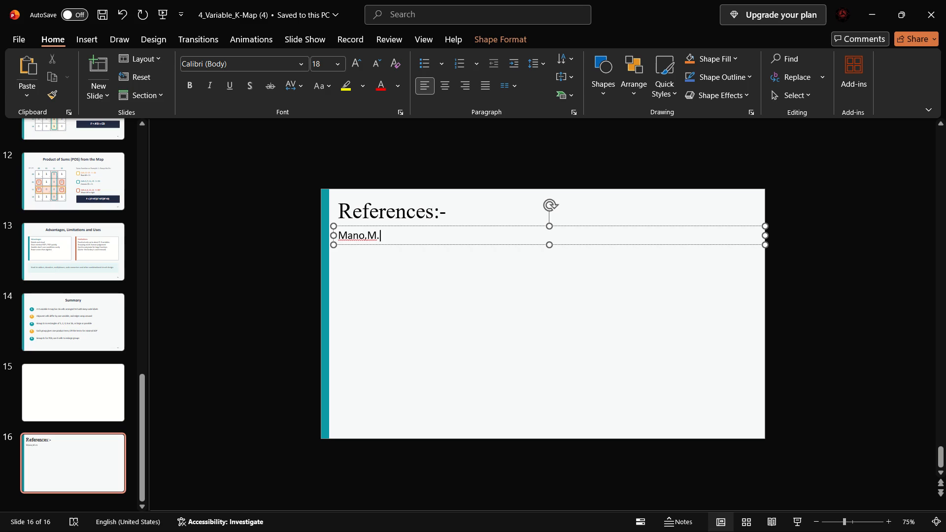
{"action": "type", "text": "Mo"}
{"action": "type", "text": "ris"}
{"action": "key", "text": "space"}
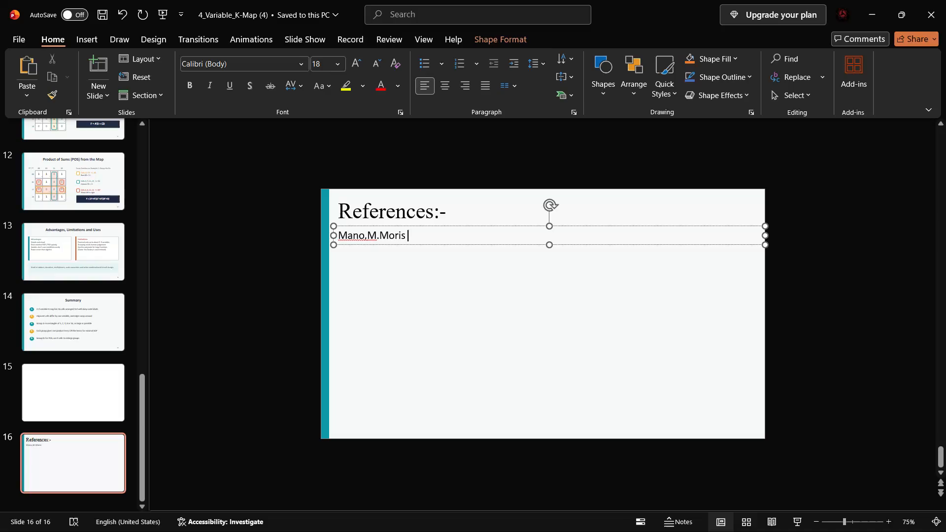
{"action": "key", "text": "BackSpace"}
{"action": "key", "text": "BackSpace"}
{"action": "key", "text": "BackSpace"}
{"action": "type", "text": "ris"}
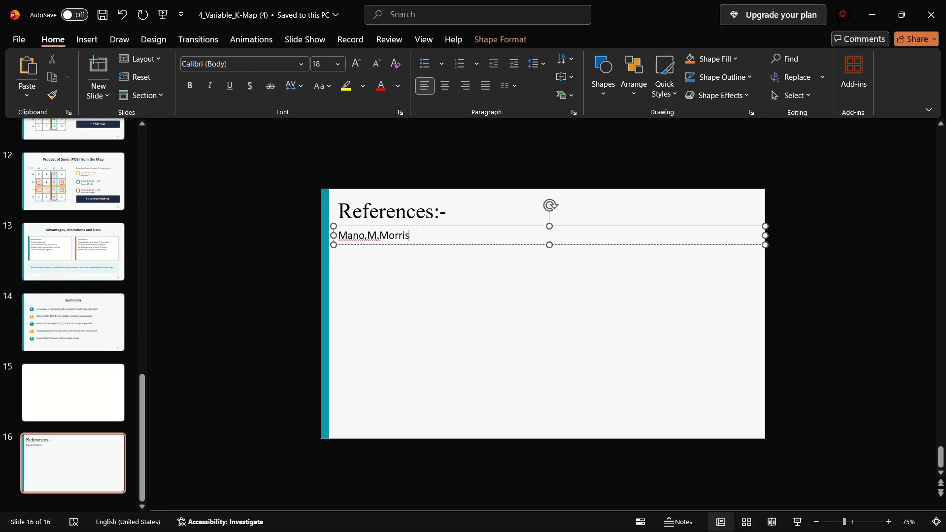
Add the second author to the reference line as ", and Micheal D.Ciletti.".
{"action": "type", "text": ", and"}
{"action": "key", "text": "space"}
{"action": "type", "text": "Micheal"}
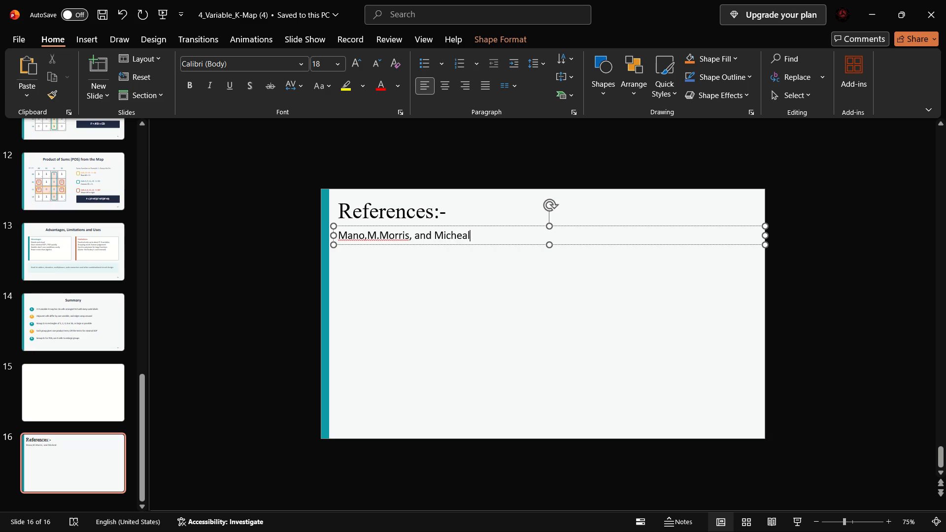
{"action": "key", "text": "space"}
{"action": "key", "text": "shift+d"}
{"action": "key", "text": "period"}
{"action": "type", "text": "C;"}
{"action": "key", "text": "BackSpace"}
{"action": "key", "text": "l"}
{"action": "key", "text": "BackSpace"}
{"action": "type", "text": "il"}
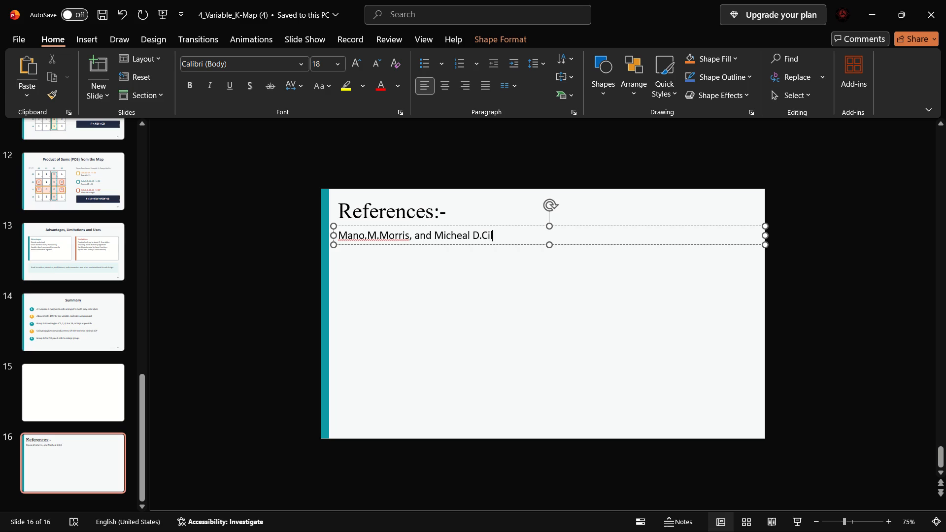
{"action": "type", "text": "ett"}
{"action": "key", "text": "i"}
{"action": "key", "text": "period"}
Add the book title "Digital Design," after the two authors in the reference line on slide 16.
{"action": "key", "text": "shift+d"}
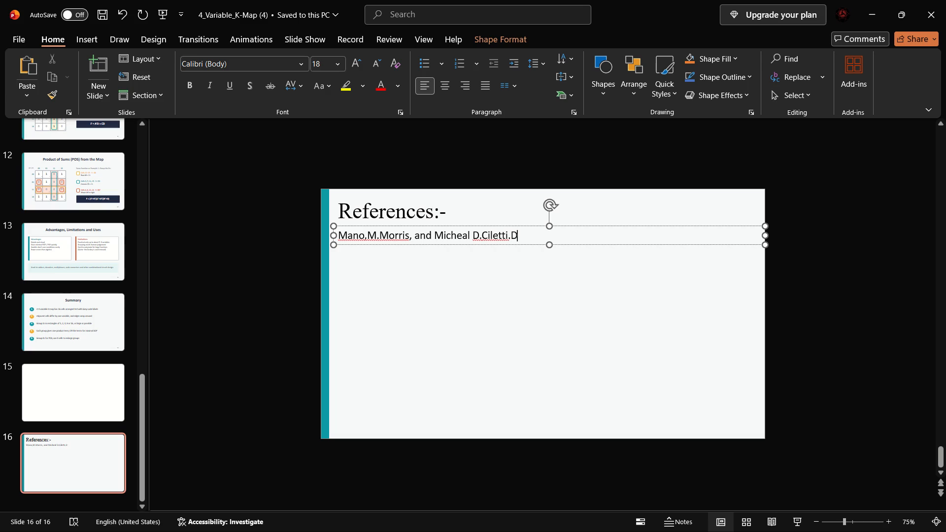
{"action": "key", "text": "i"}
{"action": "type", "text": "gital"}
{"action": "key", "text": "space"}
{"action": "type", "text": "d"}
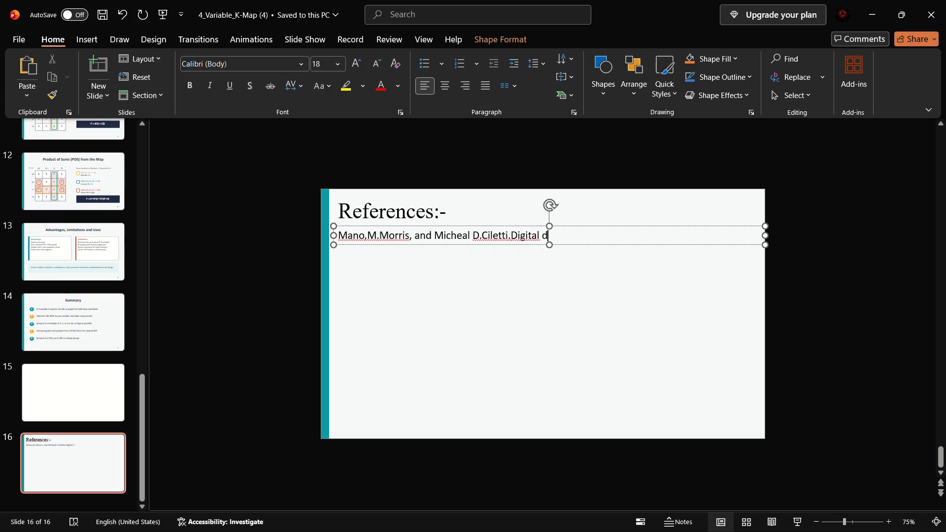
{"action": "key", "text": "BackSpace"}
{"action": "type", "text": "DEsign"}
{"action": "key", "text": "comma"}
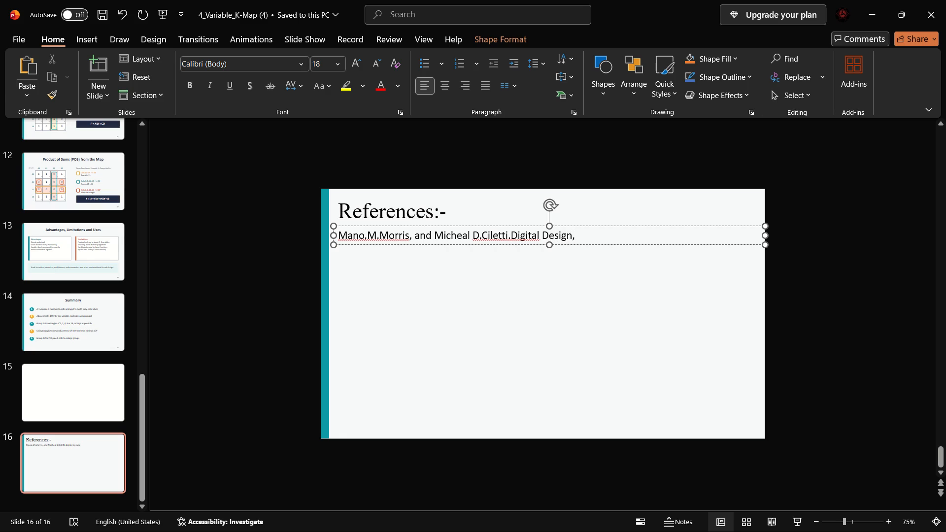
Add the edition "5th Edition" after the book title in the reference line.
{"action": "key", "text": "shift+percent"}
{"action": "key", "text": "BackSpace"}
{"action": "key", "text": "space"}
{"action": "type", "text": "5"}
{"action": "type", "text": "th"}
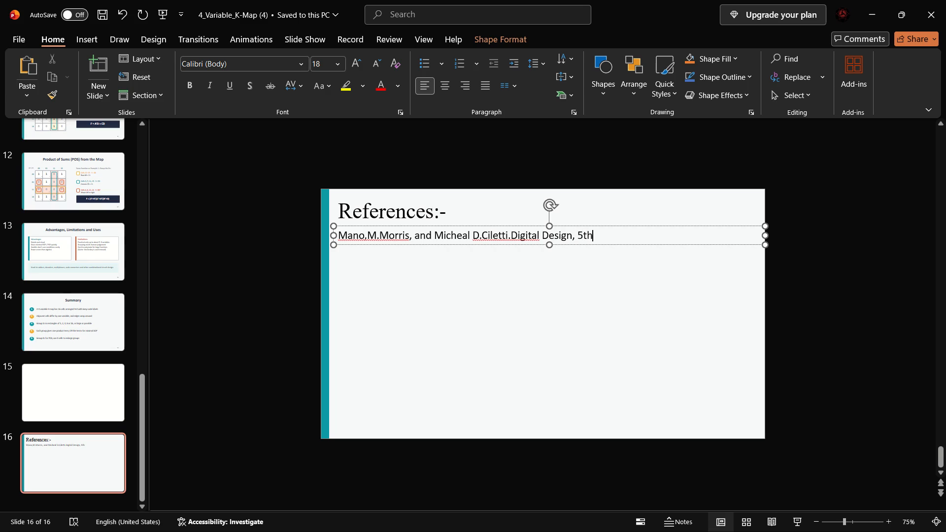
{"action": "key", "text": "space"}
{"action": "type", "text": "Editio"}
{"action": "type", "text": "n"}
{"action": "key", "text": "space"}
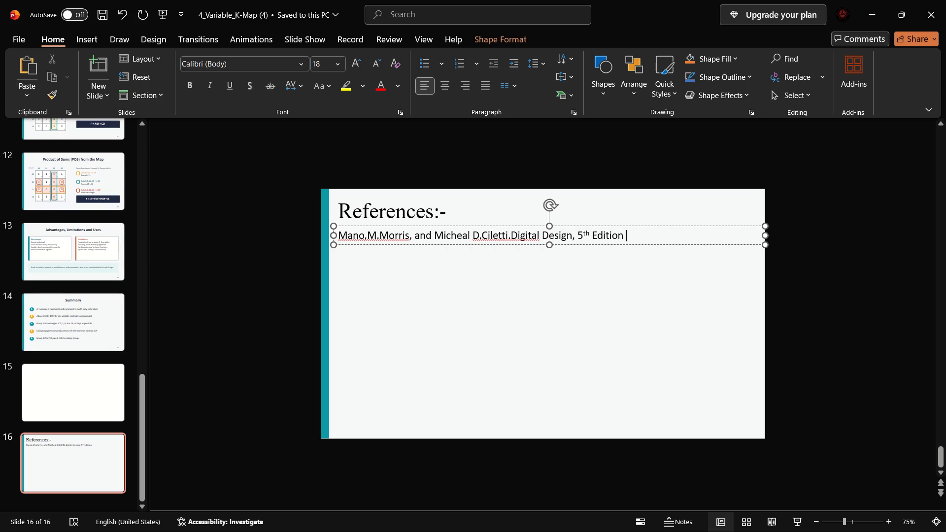
Complete the reference line with the publisher, ",Pearson.", after the edition.
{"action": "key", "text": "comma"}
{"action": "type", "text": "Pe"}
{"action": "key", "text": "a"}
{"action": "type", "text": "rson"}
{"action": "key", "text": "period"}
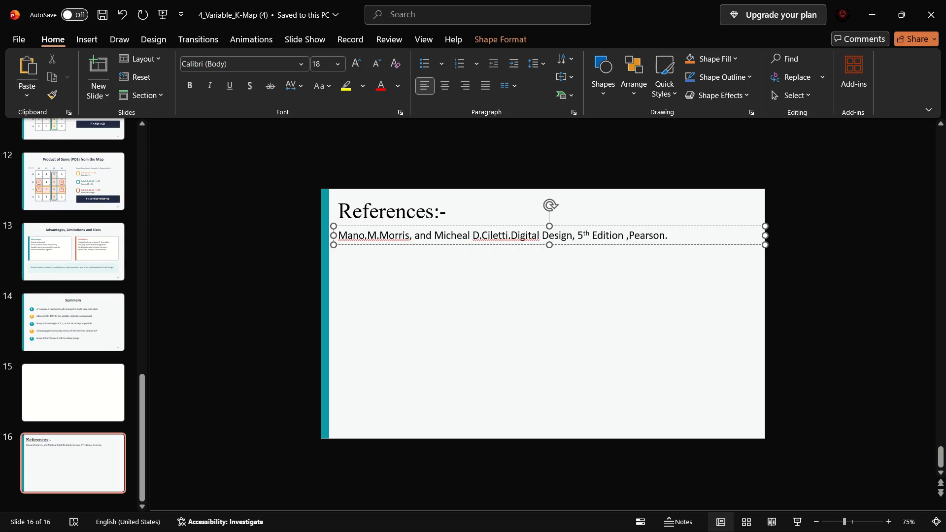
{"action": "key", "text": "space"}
Insert the missing spaces after "Mano,", after the initials "M." and "D.", and before "Digital" in the reference line.
{"action": "left_click", "coordinate": [366, 234]}
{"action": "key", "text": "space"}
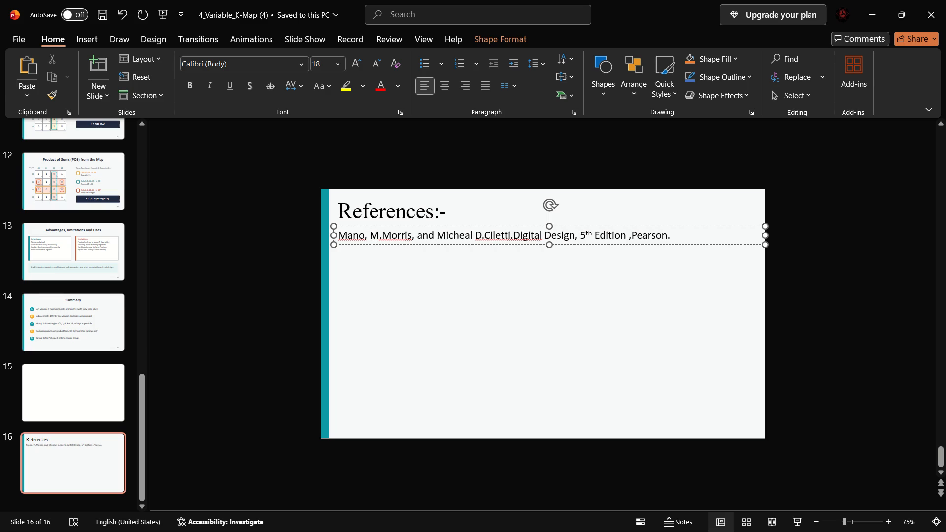
{"action": "left_click", "coordinate": [384, 236]}
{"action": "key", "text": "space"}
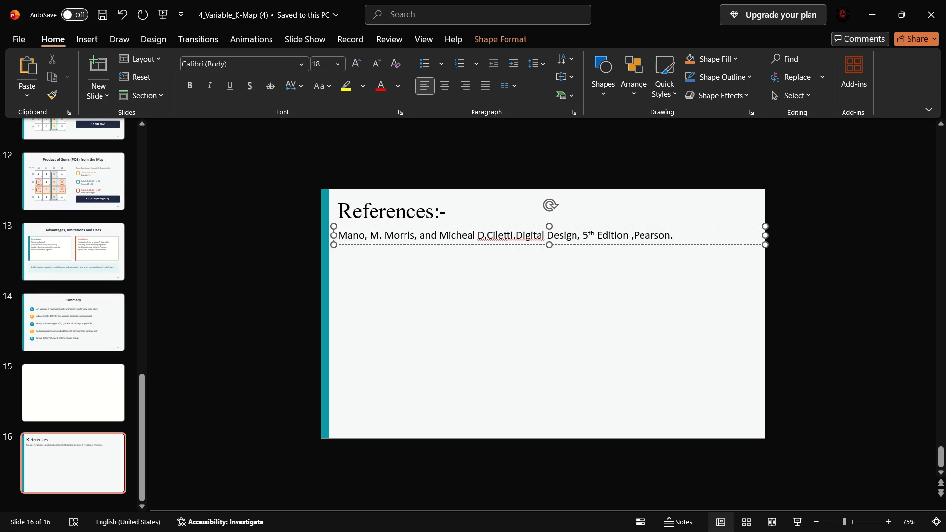
{"action": "left_click", "coordinate": [488, 235]}
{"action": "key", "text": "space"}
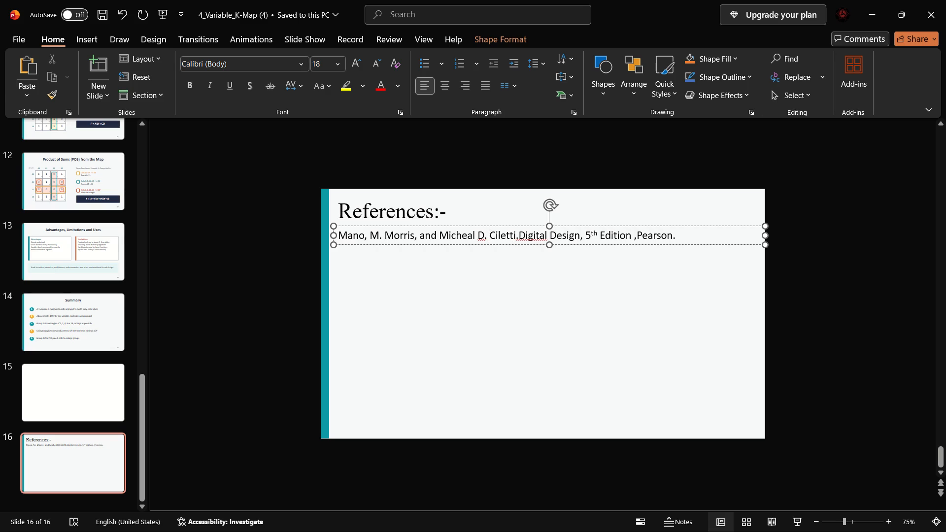
{"action": "left_click", "coordinate": [518, 233]}
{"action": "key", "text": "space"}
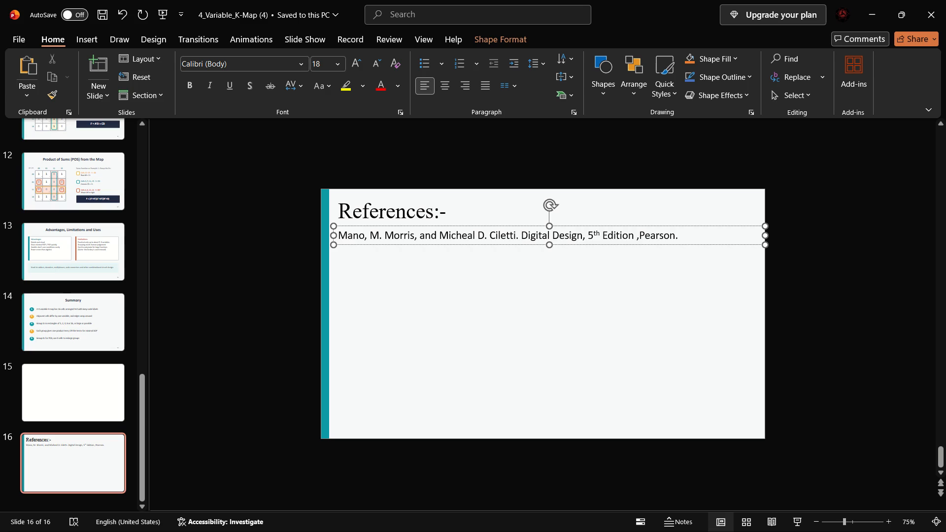
Cut the blank slide 15 between the Summary and References slides, and return to the References slide.
{"action": "left_click", "coordinate": [96, 390]}
{"action": "right_click", "coordinate": [96, 390]}
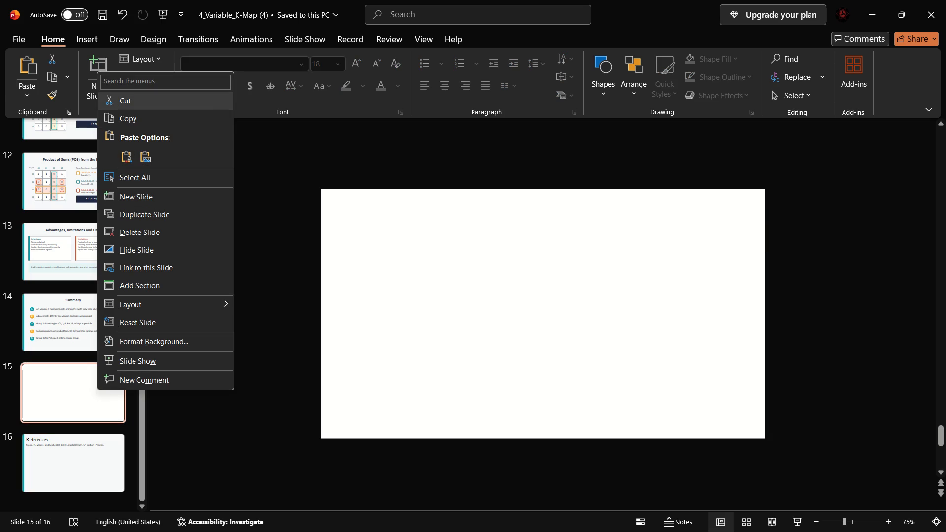
{"action": "left_click", "coordinate": [164, 107]}
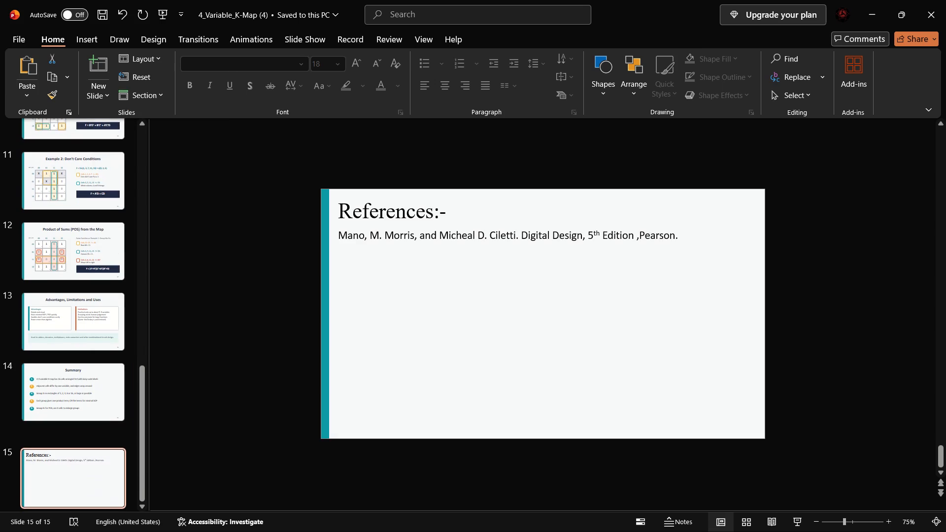
{"action": "left_click", "coordinate": [63, 455]}
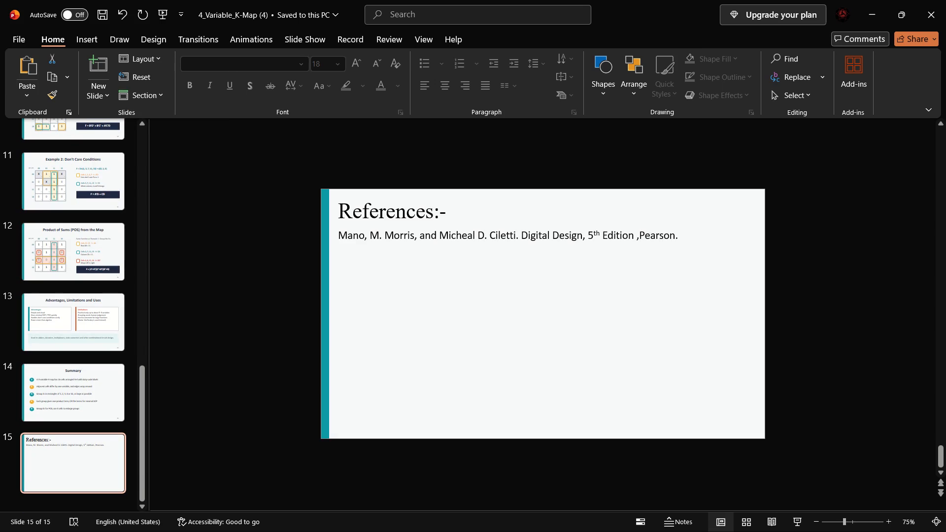
Look back through the slide thumbnails from the References slide to the start of the deck.
{"action": "scroll", "coordinate": [75, 286], "scroll_direction": "up", "scroll_amount": 2}
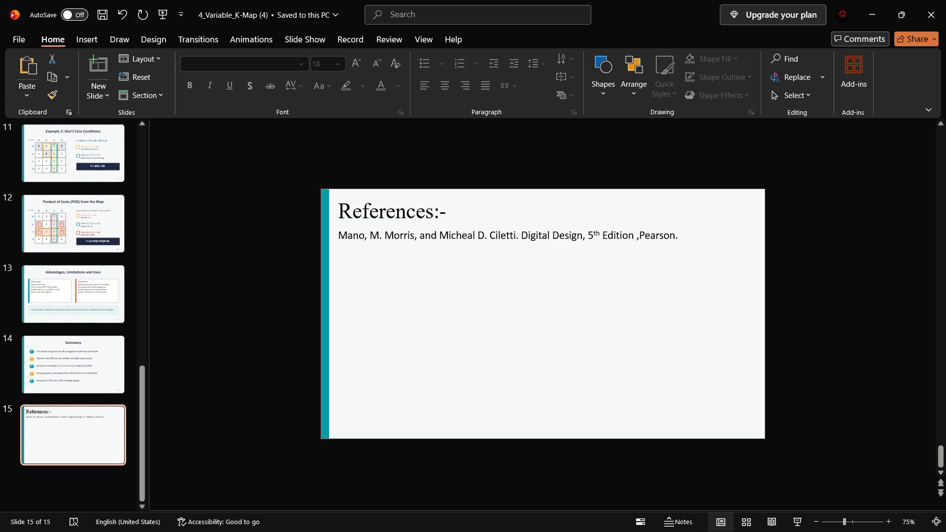
{"action": "scroll", "coordinate": [75, 286], "scroll_direction": "up", "scroll_amount": 7}
{"action": "scroll", "coordinate": [75, 286], "scroll_direction": "down", "scroll_amount": 8}
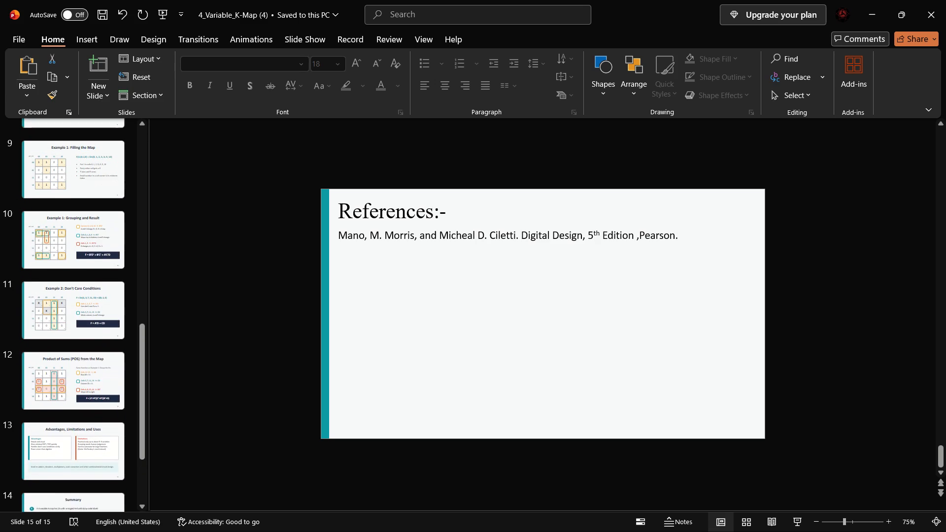
{"action": "scroll", "coordinate": [75, 286], "scroll_direction": "down", "scroll_amount": 6}
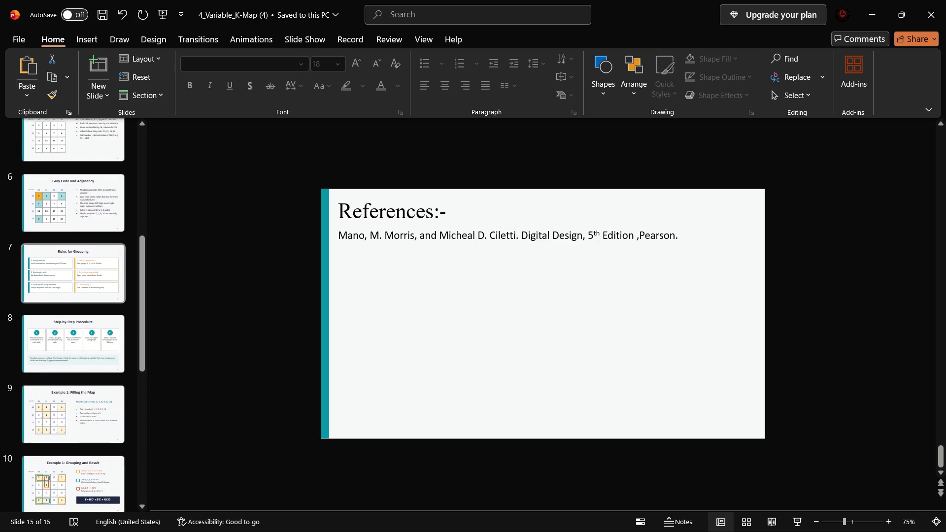
{"action": "scroll", "coordinate": [81, 264], "scroll_direction": "down", "scroll_amount": 4}
Review slides 3 to 6, from the 4-Variable Karnaugh Map title slide to Gray Code and Adjacency.
{"action": "left_click", "coordinate": [81, 293]}
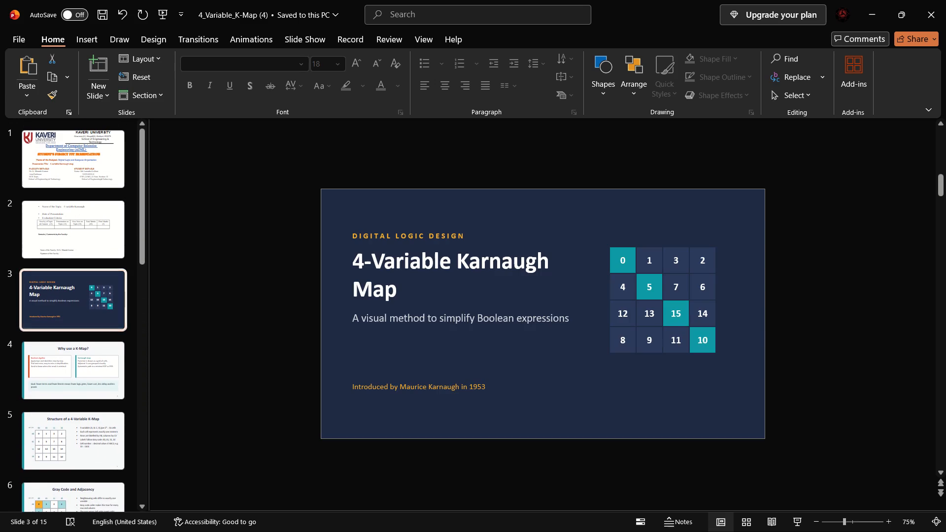
{"action": "left_click", "coordinate": [85, 366]}
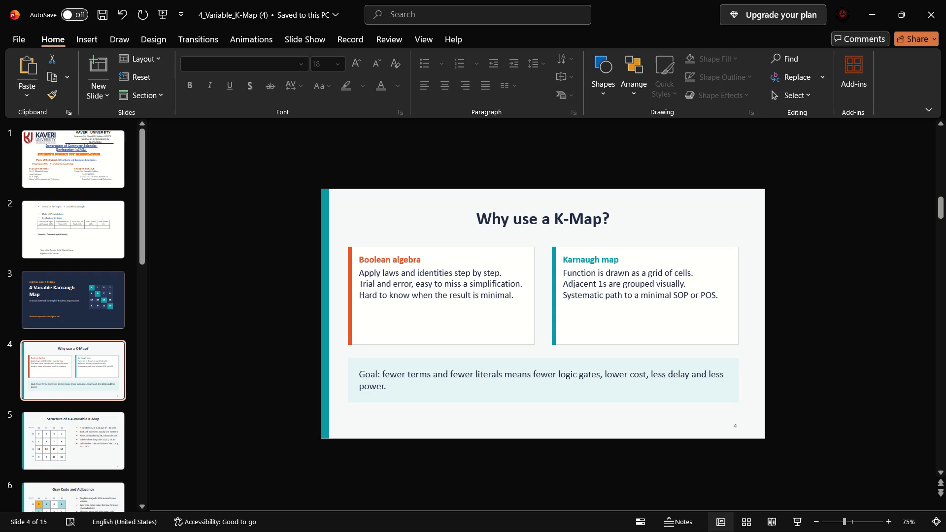
{"action": "scroll", "coordinate": [65, 349], "scroll_direction": "down", "scroll_amount": 1}
{"action": "left_click", "coordinate": [69, 419]}
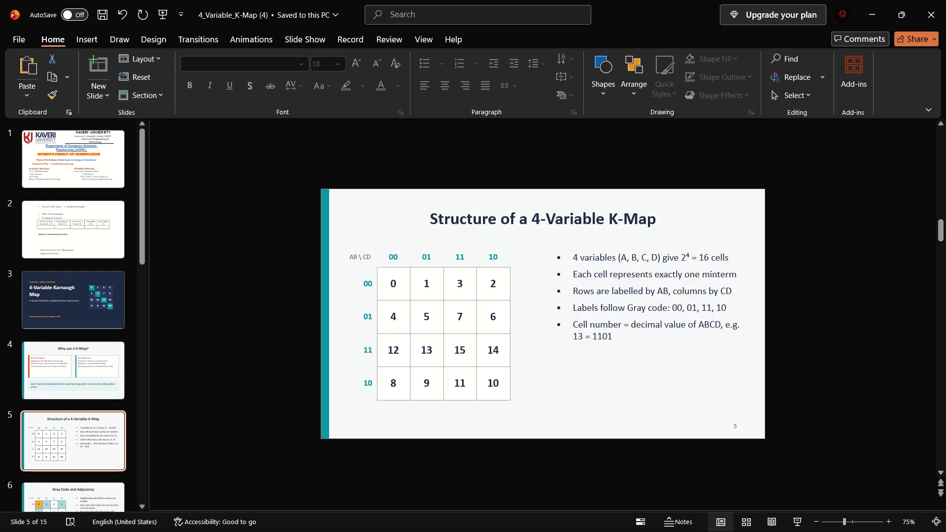
{"action": "scroll", "coordinate": [131, 327], "scroll_direction": "down", "scroll_amount": 2}
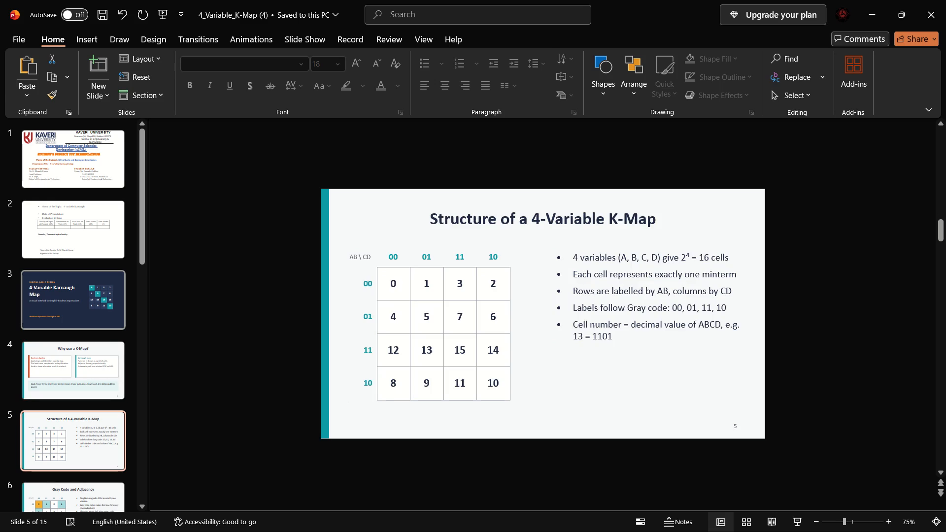
{"action": "scroll", "coordinate": [101, 315], "scroll_direction": "down", "scroll_amount": 6}
{"action": "scroll", "coordinate": [71, 305], "scroll_direction": "up", "scroll_amount": 5}
{"action": "scroll", "coordinate": [71, 305], "scroll_direction": "down", "scroll_amount": 4}
{"action": "left_click_drag", "start_coordinate": [50, 407], "coordinate": [71, 457]}
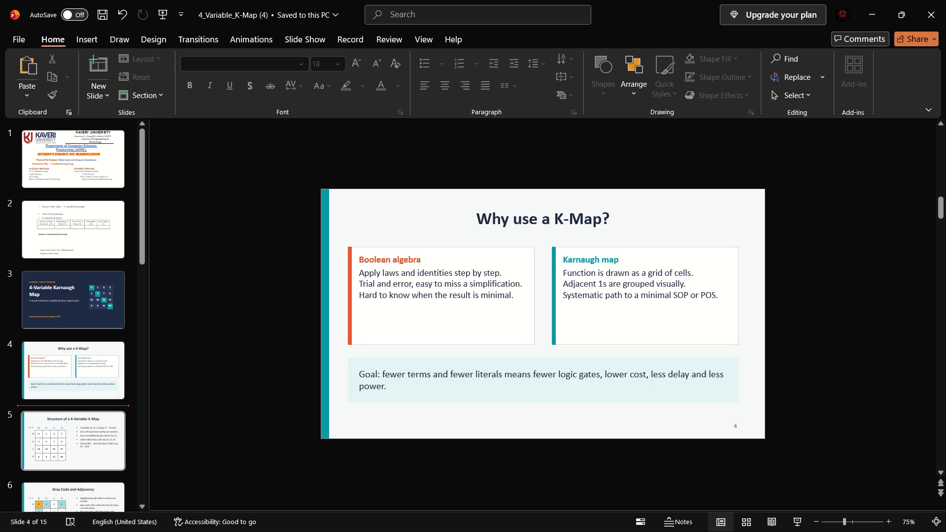
{"action": "left_click", "coordinate": [71, 457]}
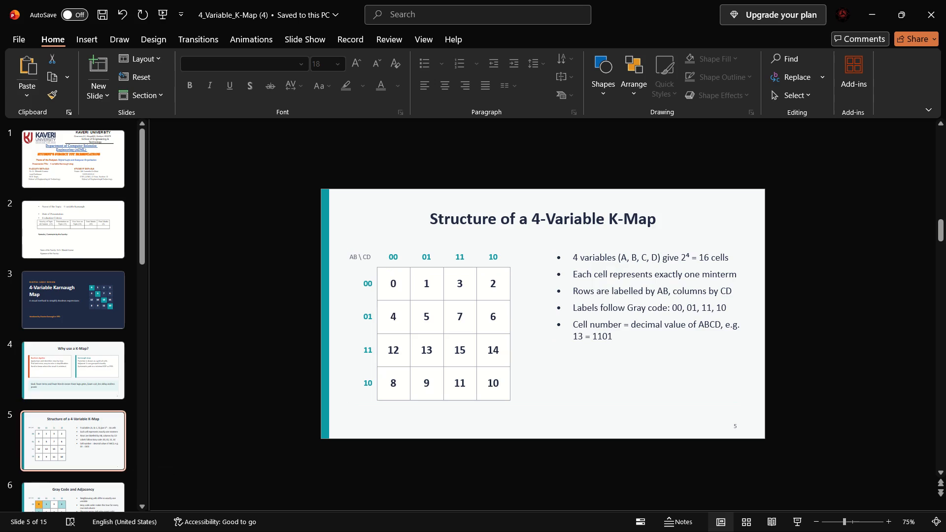
{"action": "left_click", "coordinate": [78, 503]}
{"action": "scroll", "coordinate": [78, 503], "scroll_direction": "down", "scroll_amount": 1}
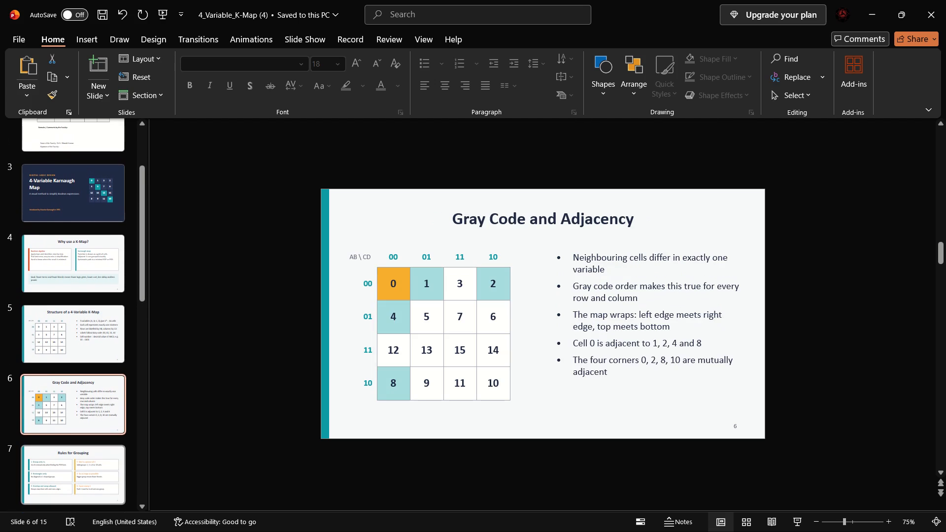
{"action": "scroll", "coordinate": [100, 465], "scroll_direction": "down", "scroll_amount": 2}
{"action": "left_click", "coordinate": [100, 465]}
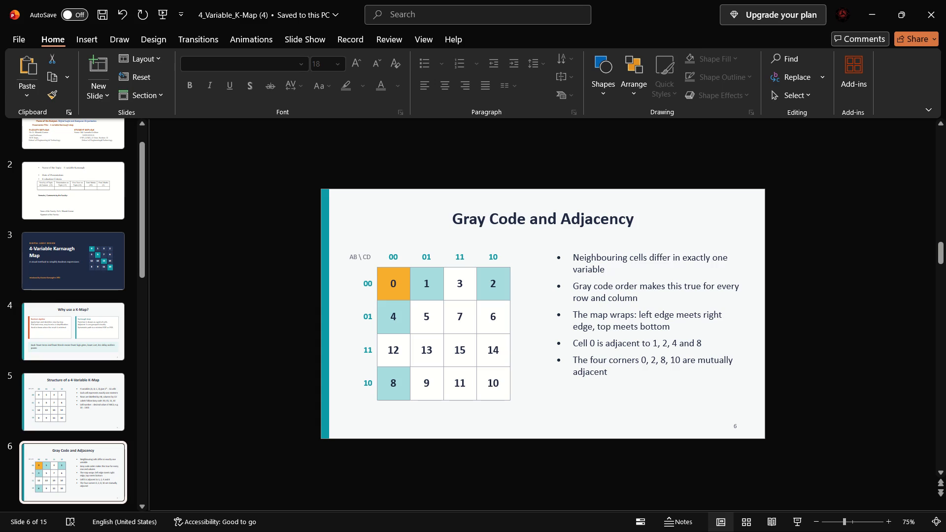
Recheck the Structure of a 4-Variable K-Map and Why use a K-Map? slides, and look through the remaining slides to References.
{"action": "scroll", "coordinate": [100, 465], "scroll_direction": "down", "scroll_amount": 3}
{"action": "left_click", "coordinate": [82, 443]}
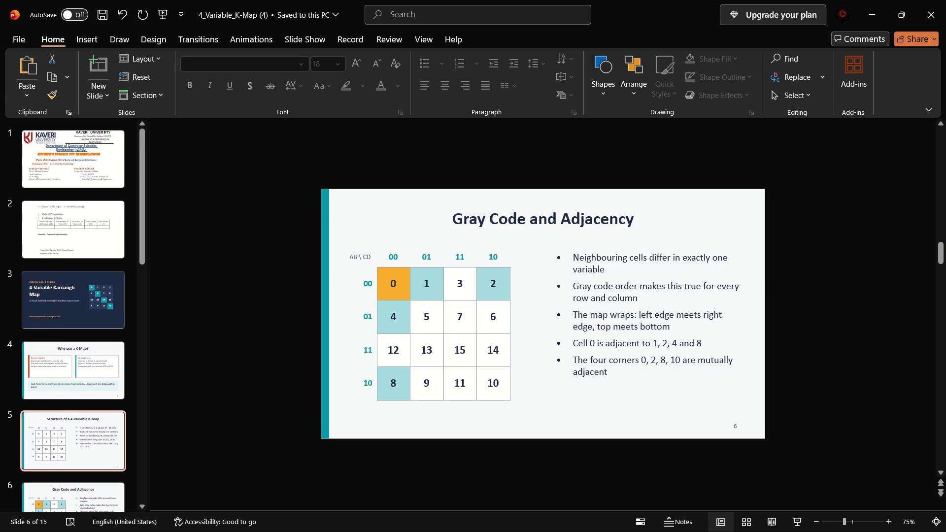
{"action": "scroll", "coordinate": [45, 359], "scroll_direction": "down", "scroll_amount": 3}
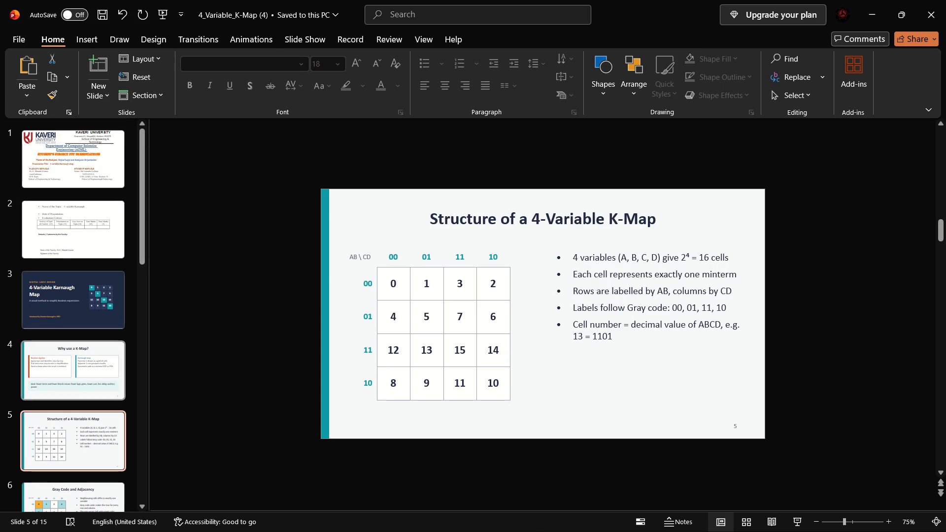
{"action": "scroll", "coordinate": [45, 359], "scroll_direction": "down", "scroll_amount": 7}
{"action": "scroll", "coordinate": [48, 356], "scroll_direction": "down", "scroll_amount": 20}
{"action": "scroll", "coordinate": [48, 356], "scroll_direction": "down", "scroll_amount": 20}
{"action": "scroll", "coordinate": [48, 356], "scroll_direction": "down", "scroll_amount": 20}
{"action": "scroll", "coordinate": [48, 356], "scroll_direction": "down", "scroll_amount": 20}
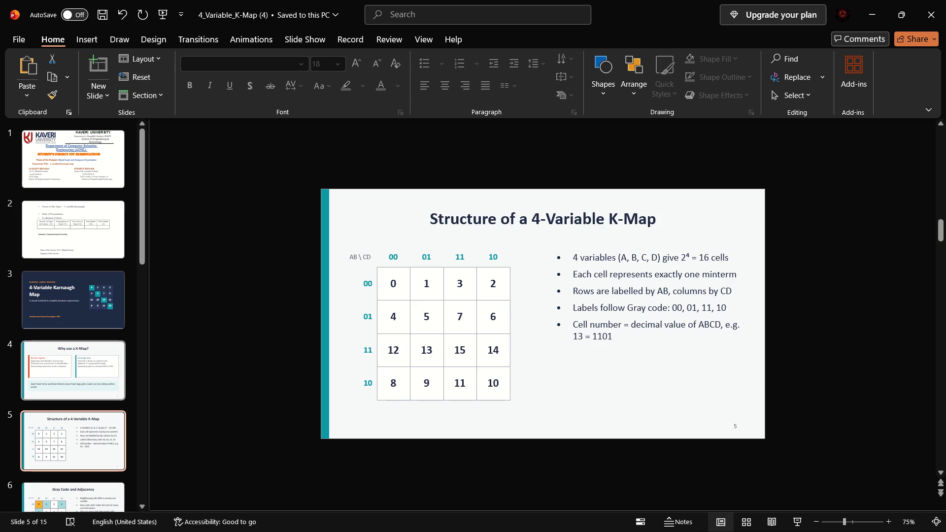
{"action": "left_click", "coordinate": [48, 356]}
{"action": "double_click", "coordinate": [140, 320]}
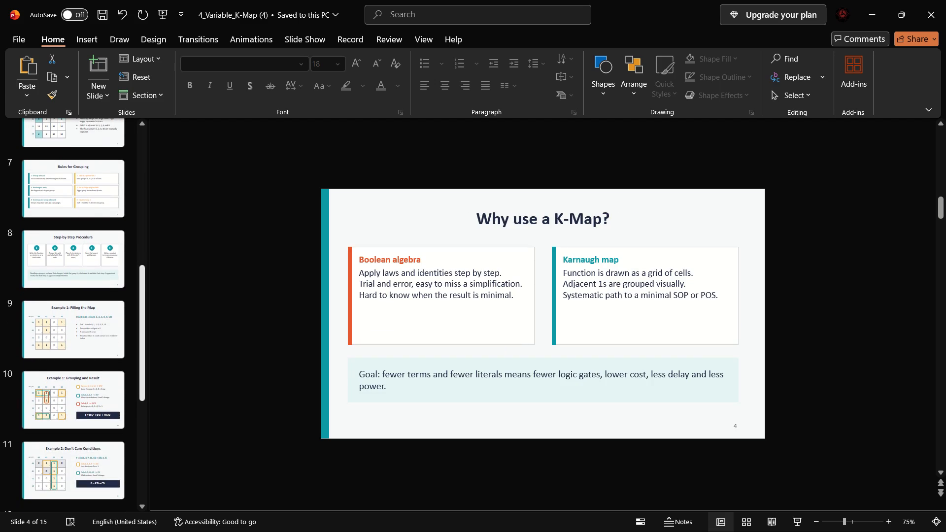
{"action": "scroll", "coordinate": [142, 327], "scroll_direction": "up", "scroll_amount": 10}
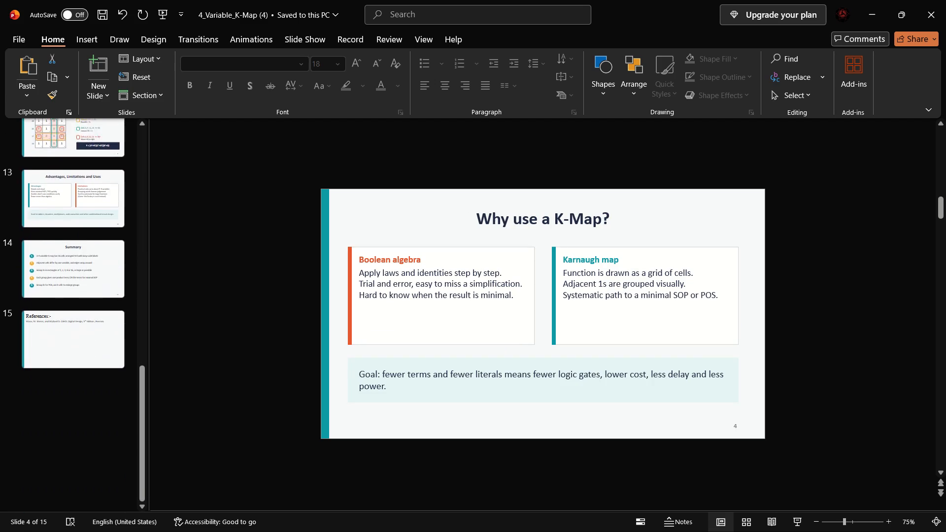
Check the closing Thank you slide in the roll number (1) presentation, and return to the K-Map deck's References slide.
{"action": "left_click", "coordinate": [80, 454]}
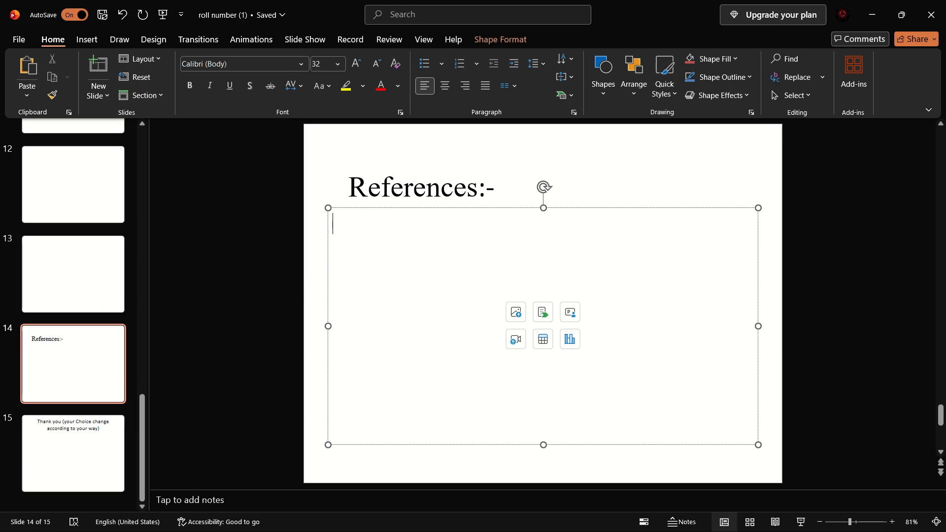
{"action": "left_click", "coordinate": [81, 482]}
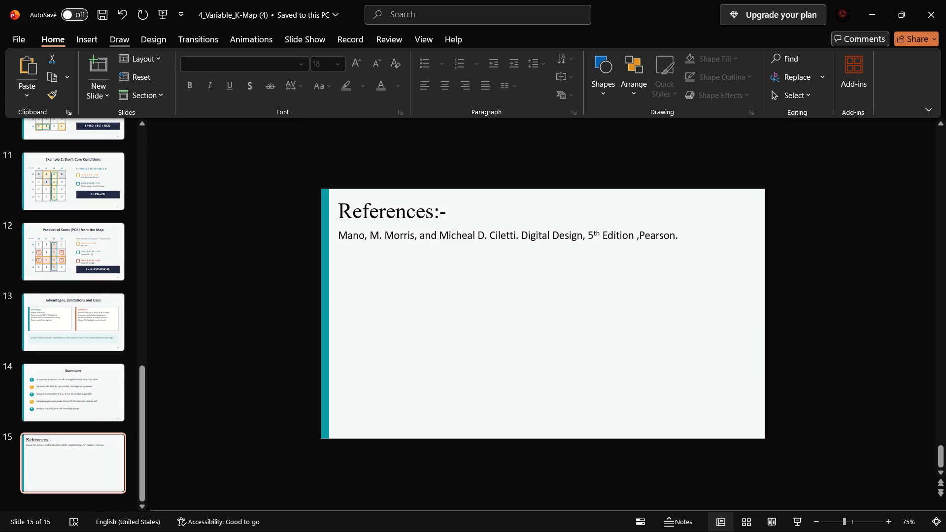
Add a new slide after the References slide and give it the title "THANK YOU", placed near mid-height.
{"action": "left_click", "coordinate": [90, 67]}
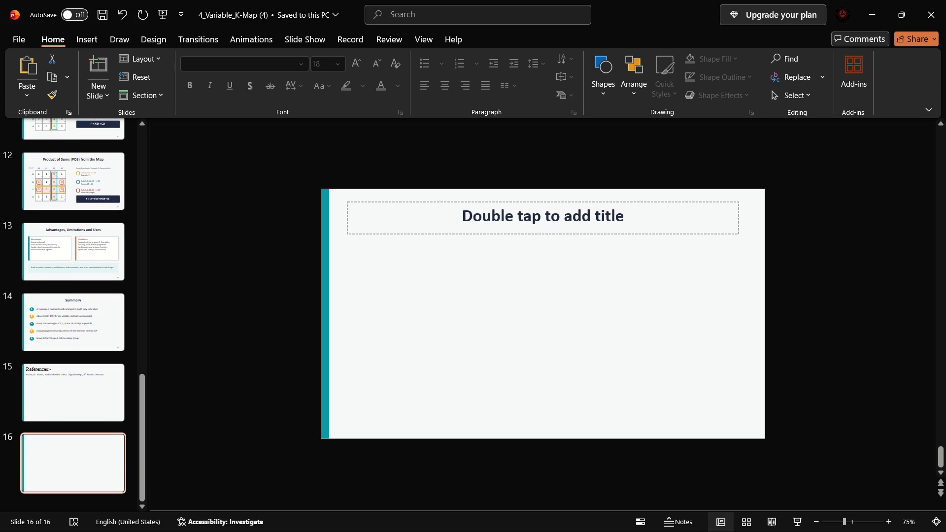
{"action": "left_click", "coordinate": [69, 495]}
{"action": "left_click", "coordinate": [64, 477]}
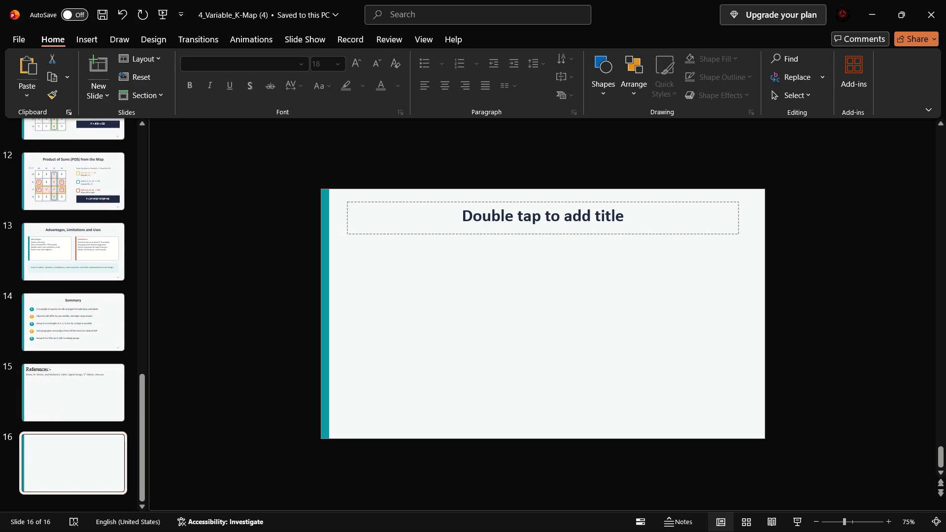
{"action": "left_click", "coordinate": [424, 229]}
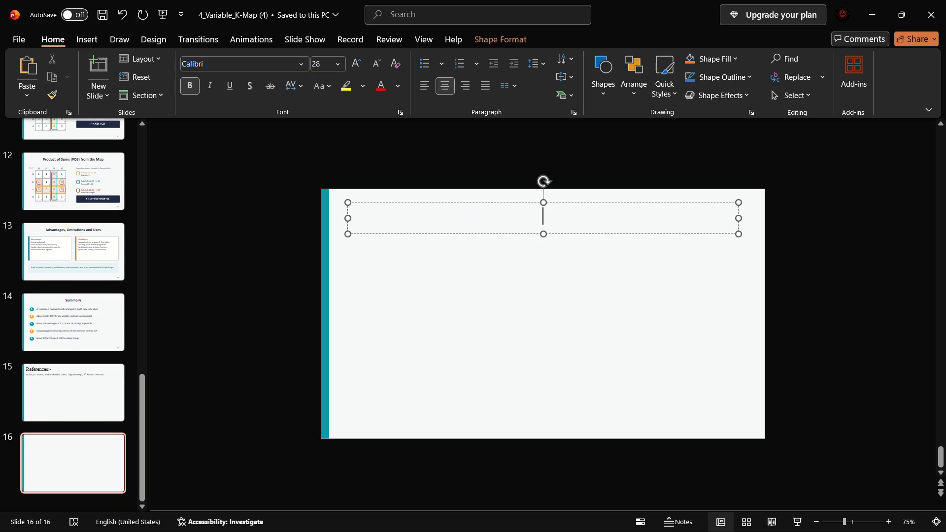
{"action": "right_click", "coordinate": [424, 229]}
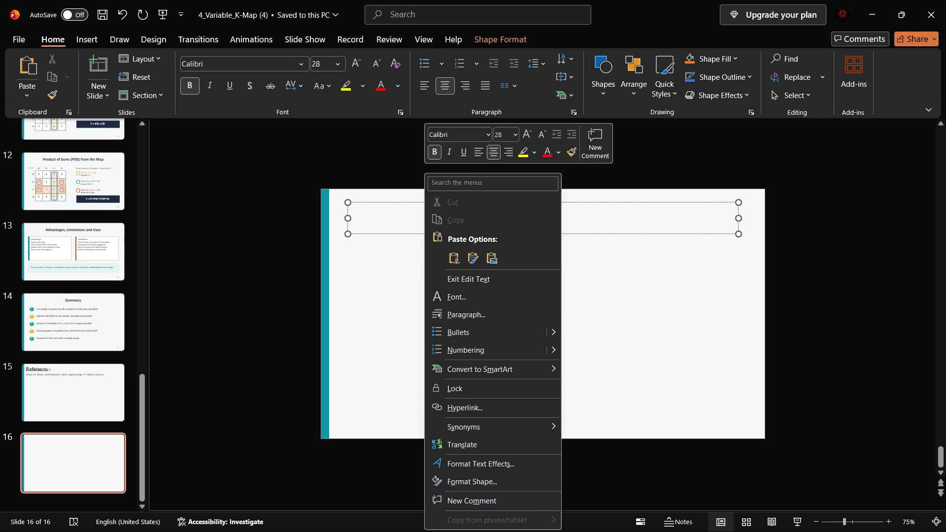
Enter "THANK YOU" in the empty title placeholder of slide 16, after the References slide.
{"action": "left_click", "coordinate": [409, 218]}
{"action": "scroll", "coordinate": [409, 218], "scroll_direction": "up", "scroll_amount": 1, "text": "ctrl"}
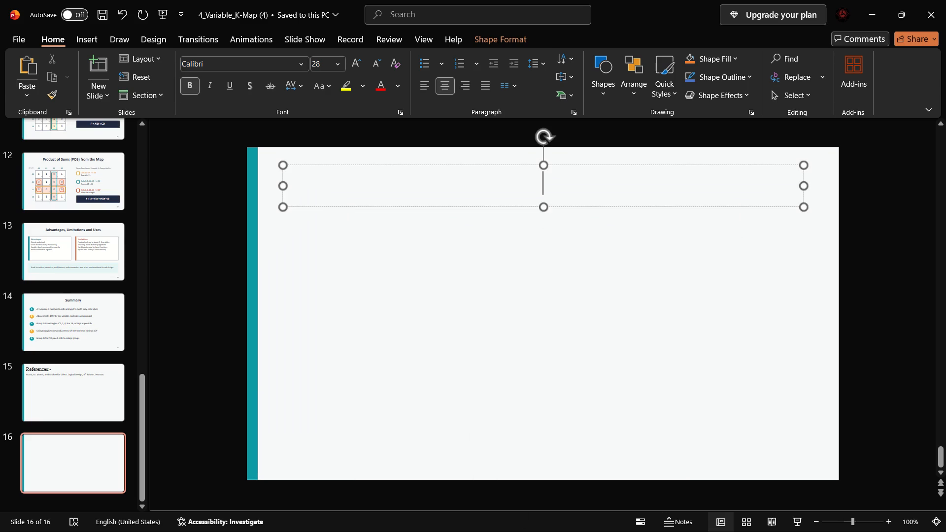
{"action": "left_click_drag", "start_coordinate": [545, 201], "coordinate": [545, 208]}
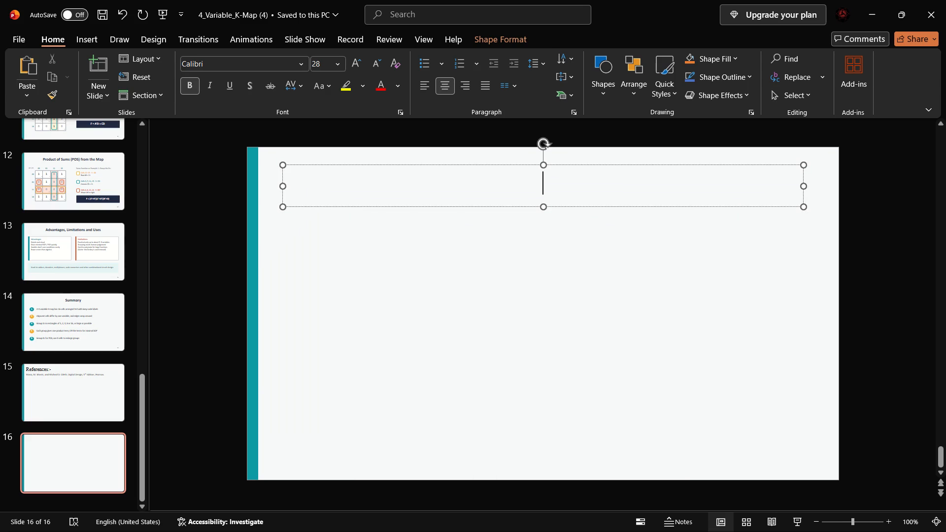
{"action": "left_click_drag", "start_coordinate": [545, 208], "coordinate": [545, 209]}
{"action": "left_click", "coordinate": [545, 209]}
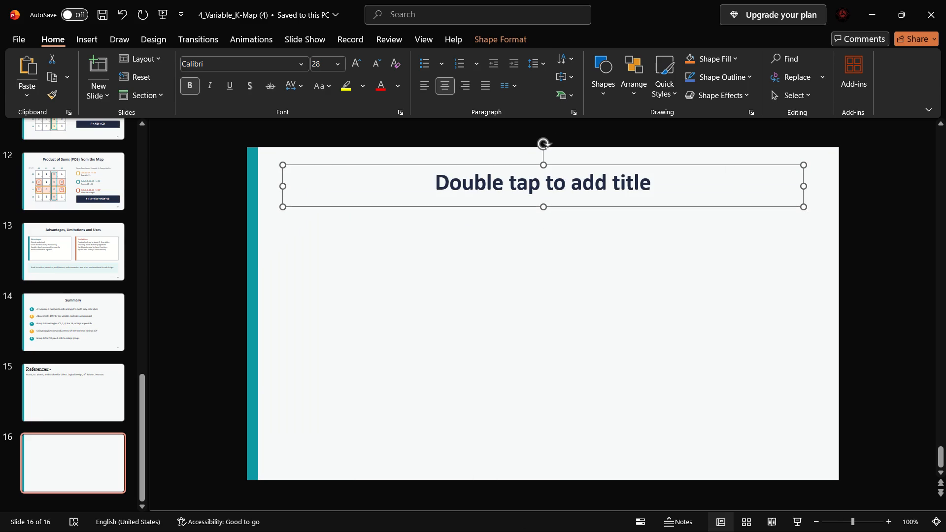
{"action": "double_click", "coordinate": [545, 202]}
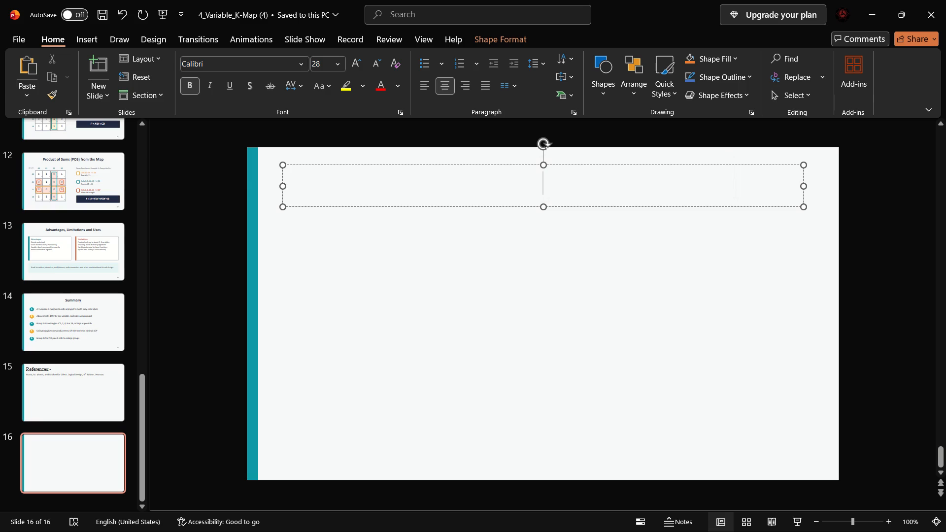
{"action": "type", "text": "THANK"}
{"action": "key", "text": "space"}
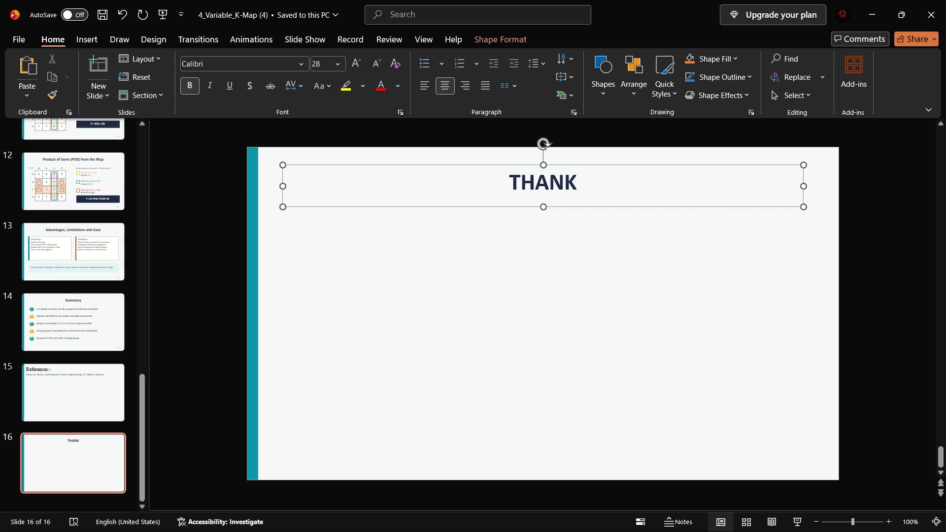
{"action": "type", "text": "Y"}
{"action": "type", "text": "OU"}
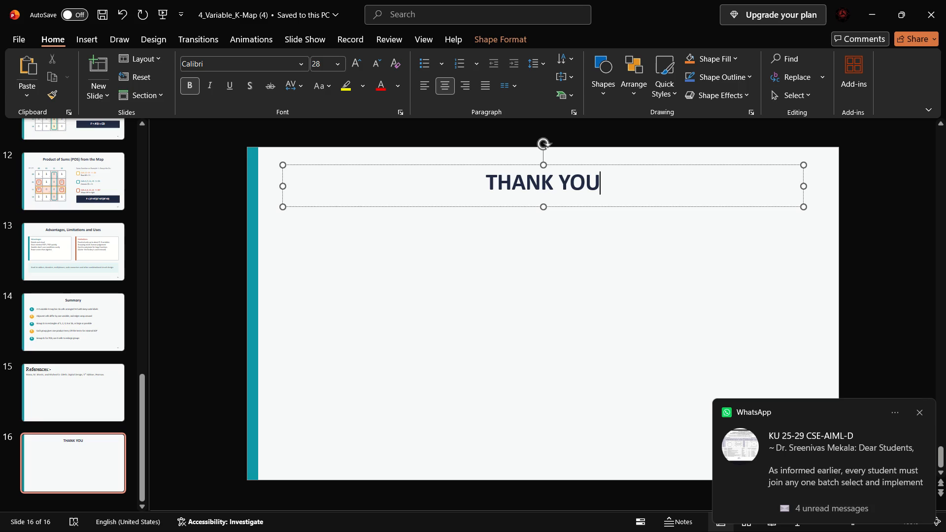
Move the "THANK YOU" title box down to just above the slide's mid-height, keeping it horizontally centred.
{"action": "double_click", "coordinate": [805, 212]}
{"action": "left_click_drag", "start_coordinate": [805, 212], "coordinate": [801, 286]}
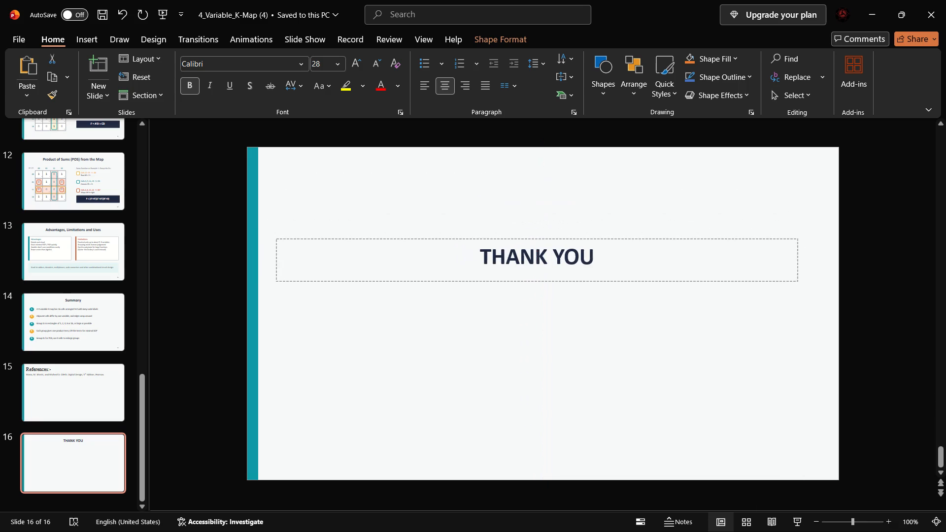
{"action": "left_click_drag", "start_coordinate": [801, 286], "coordinate": [808, 303]}
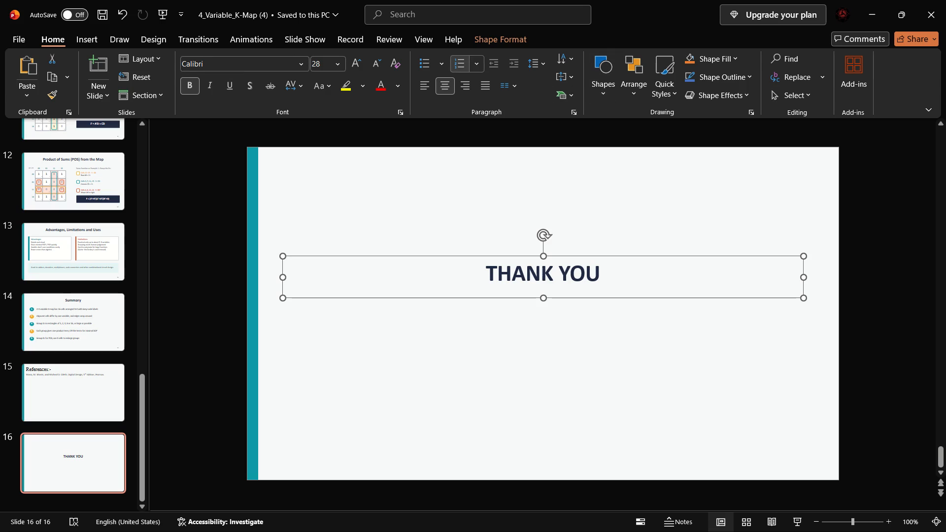
Start inserting a shape on the "THANK YOU" slide.
{"action": "left_click", "coordinate": [86, 38]}
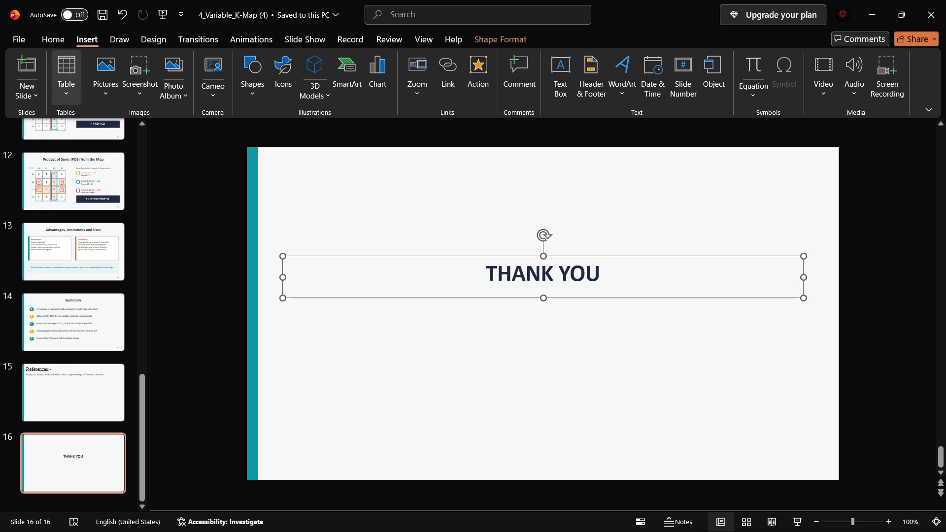
{"action": "left_click", "coordinate": [245, 66]}
Insert a rectangle on the THANK YOU slide and stretch it over the whole slide, 10" wide and 5.63" high.
{"action": "left_click", "coordinate": [289, 129]}
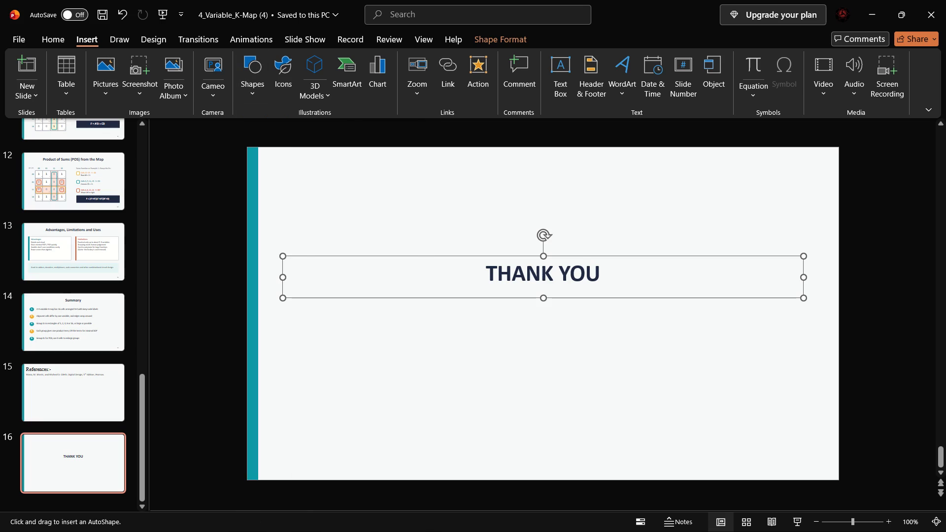
{"action": "left_click", "coordinate": [247, 87]}
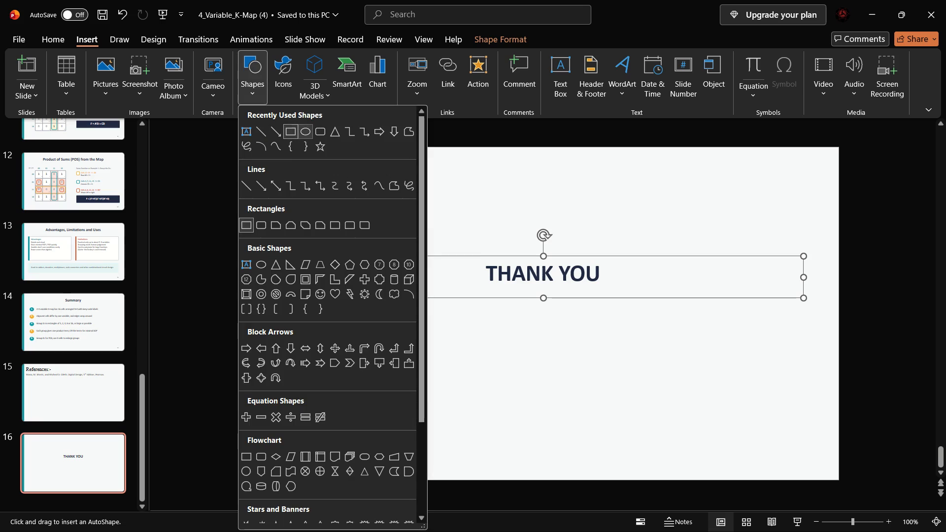
{"action": "left_click", "coordinate": [533, 197]}
{"action": "double_click", "coordinate": [533, 197]}
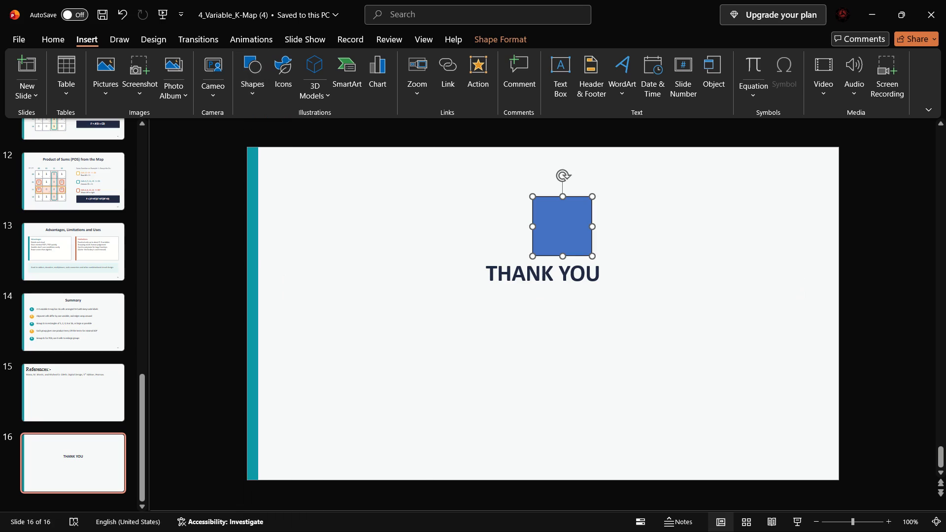
{"action": "left_click_drag", "start_coordinate": [534, 199], "coordinate": [331, 159]}
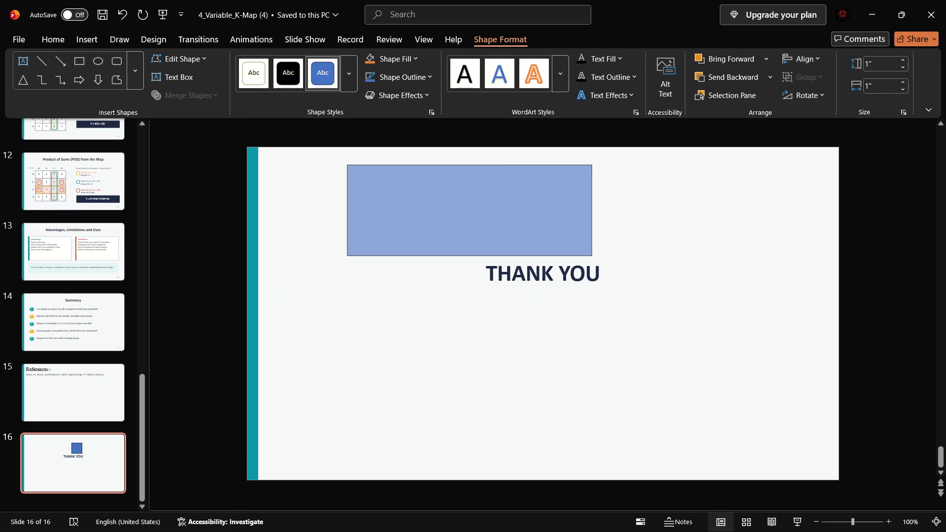
{"action": "left_click_drag", "start_coordinate": [331, 159], "coordinate": [248, 150]}
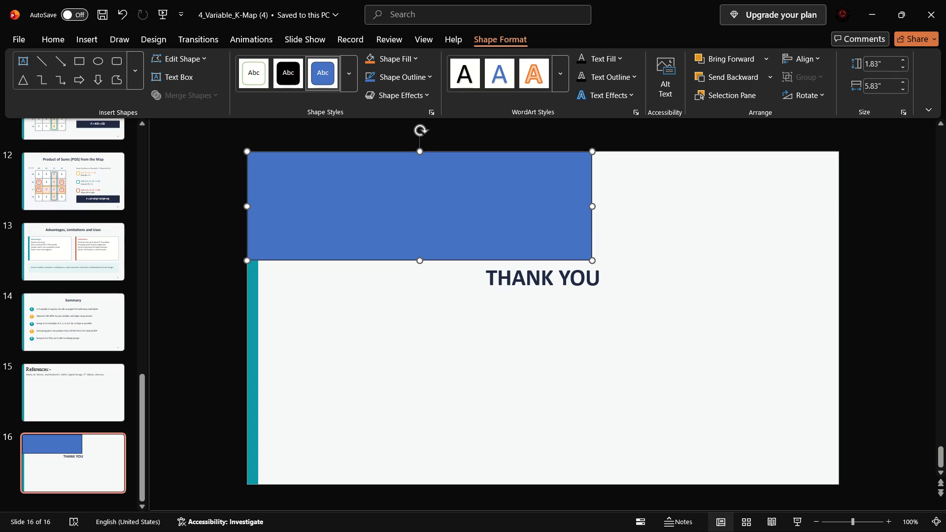
{"action": "left_click_drag", "start_coordinate": [594, 262], "coordinate": [817, 321]}
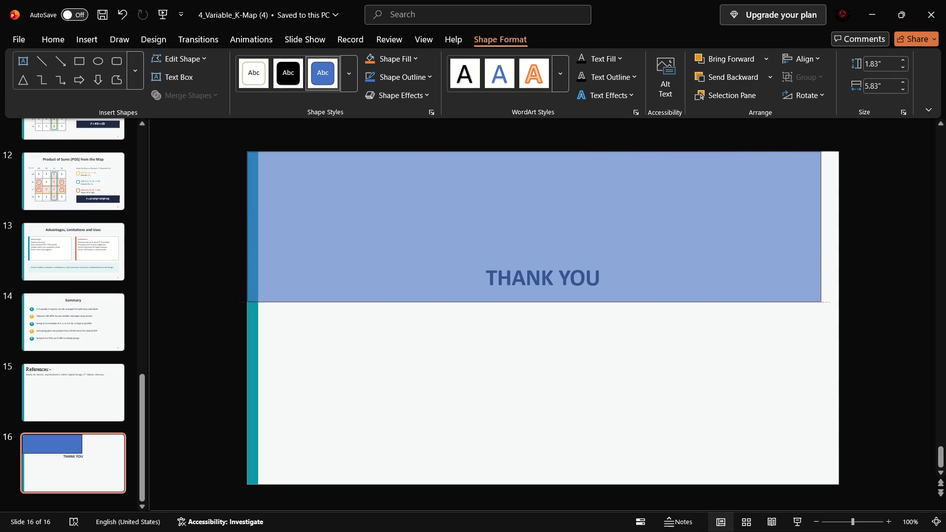
{"action": "left_click_drag", "start_coordinate": [817, 321], "coordinate": [842, 485]}
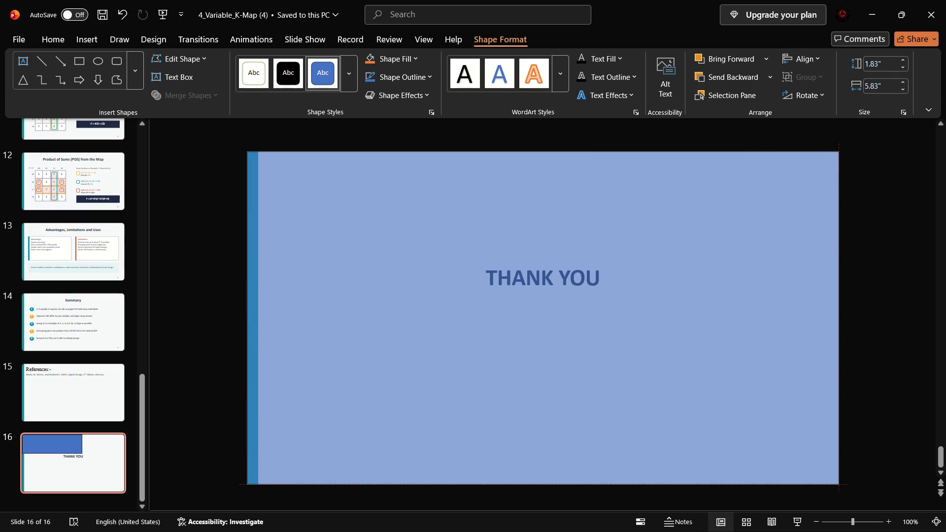
{"action": "left_click_drag", "start_coordinate": [842, 485], "coordinate": [839, 483]}
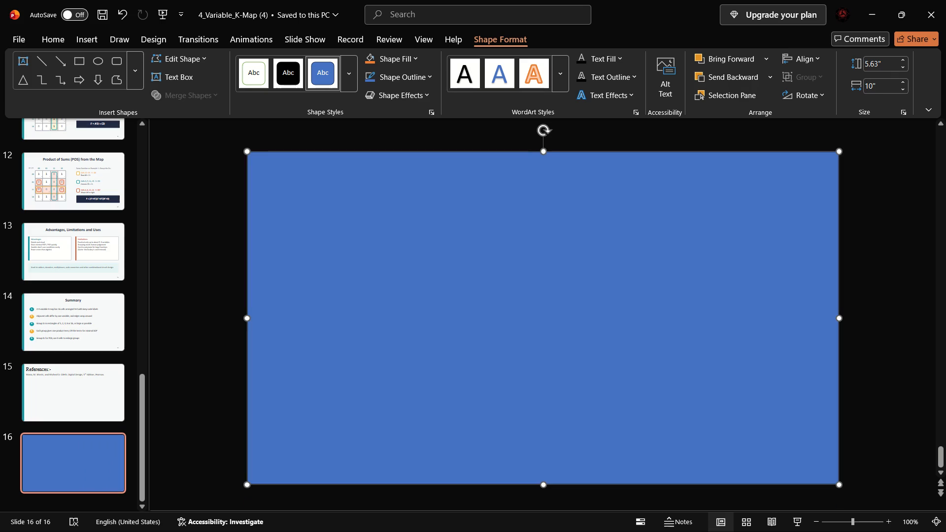
Cut the full-slide blue rectangle from the THANK YOU slide.
{"action": "right_click", "coordinate": [270, 203]}
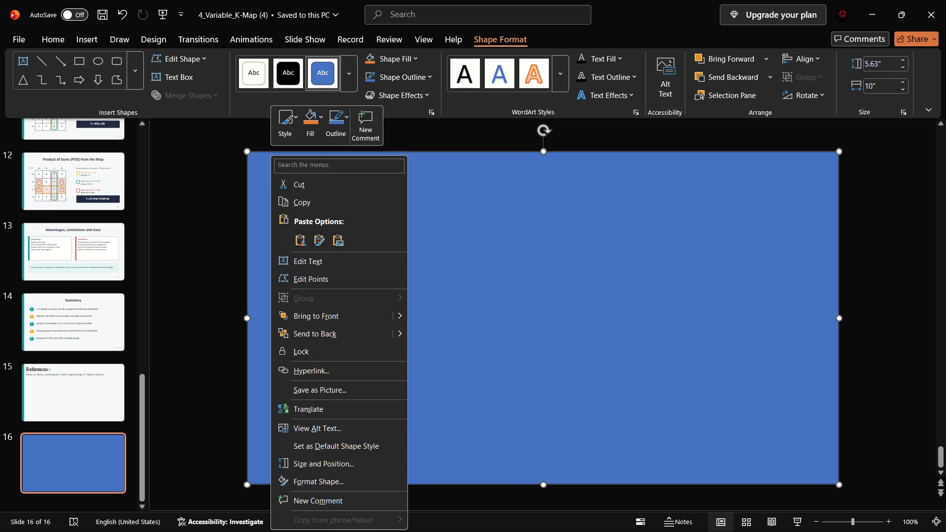
{"action": "left_click", "coordinate": [297, 189]}
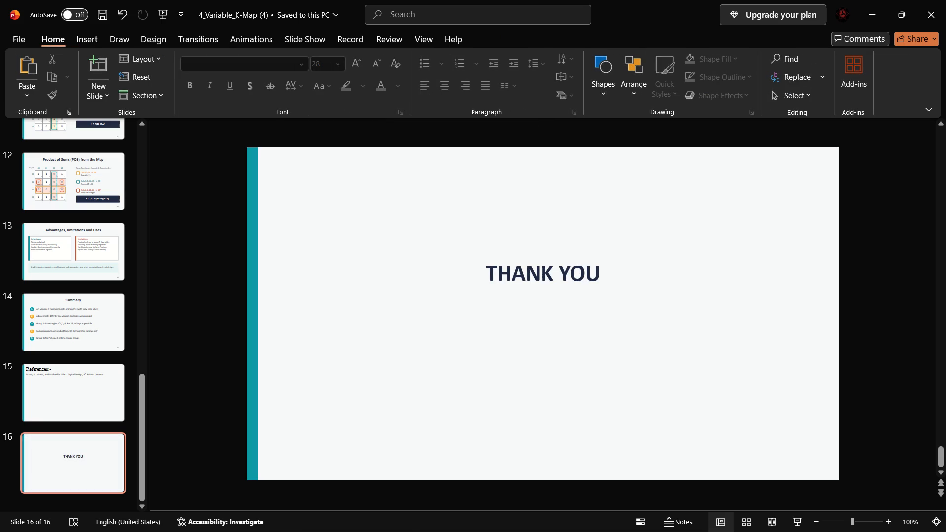
{"action": "left_click", "coordinate": [279, 192]}
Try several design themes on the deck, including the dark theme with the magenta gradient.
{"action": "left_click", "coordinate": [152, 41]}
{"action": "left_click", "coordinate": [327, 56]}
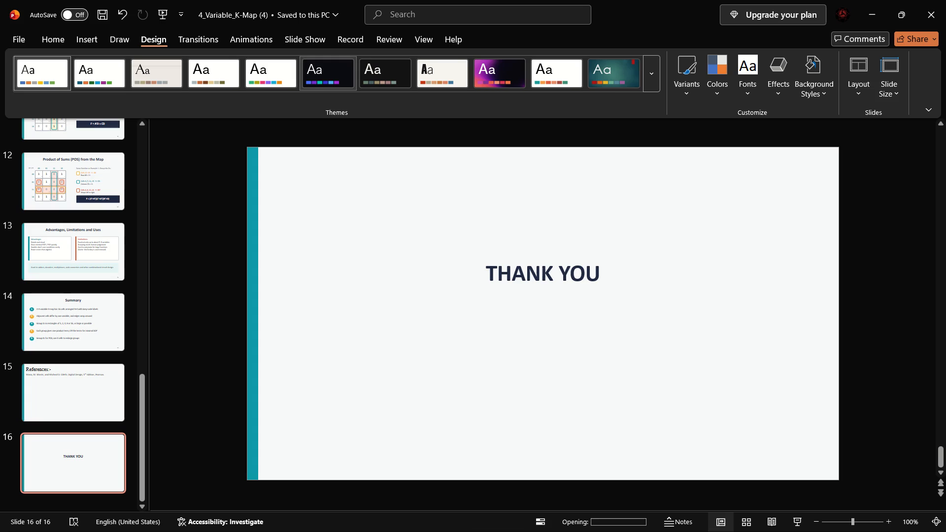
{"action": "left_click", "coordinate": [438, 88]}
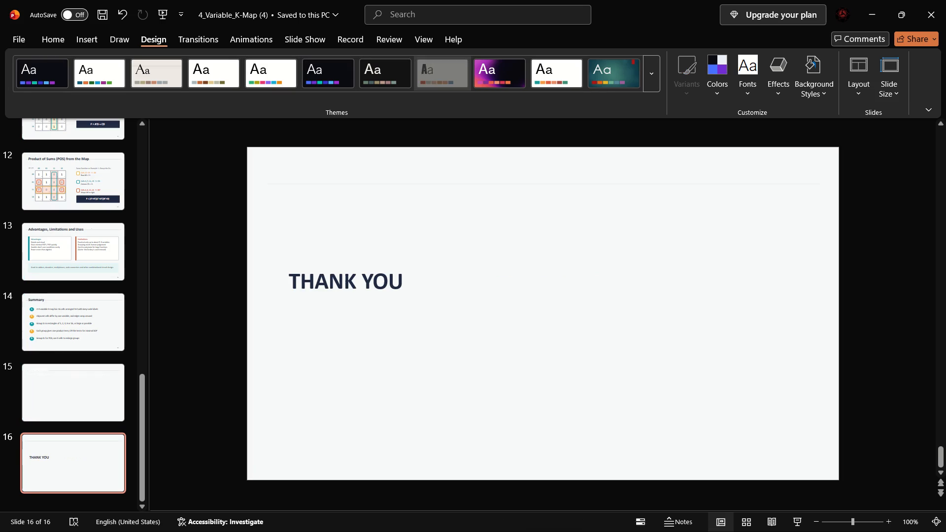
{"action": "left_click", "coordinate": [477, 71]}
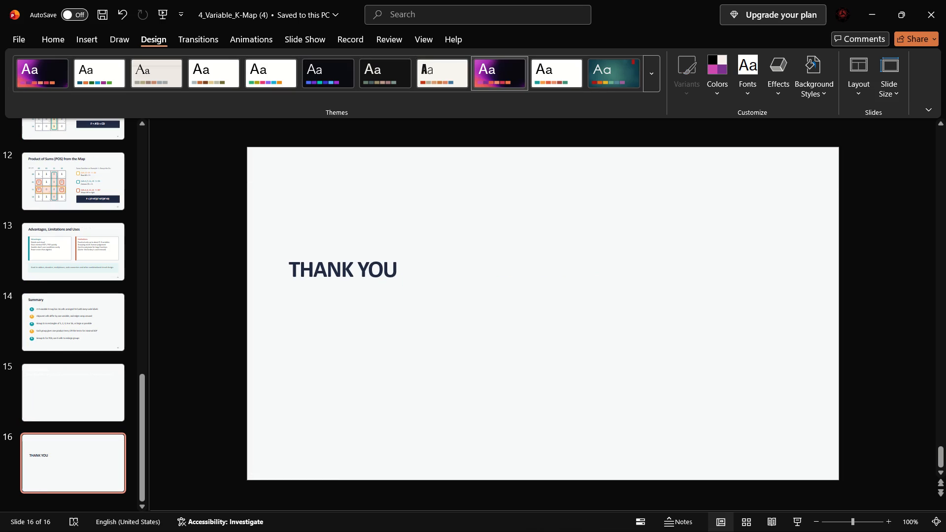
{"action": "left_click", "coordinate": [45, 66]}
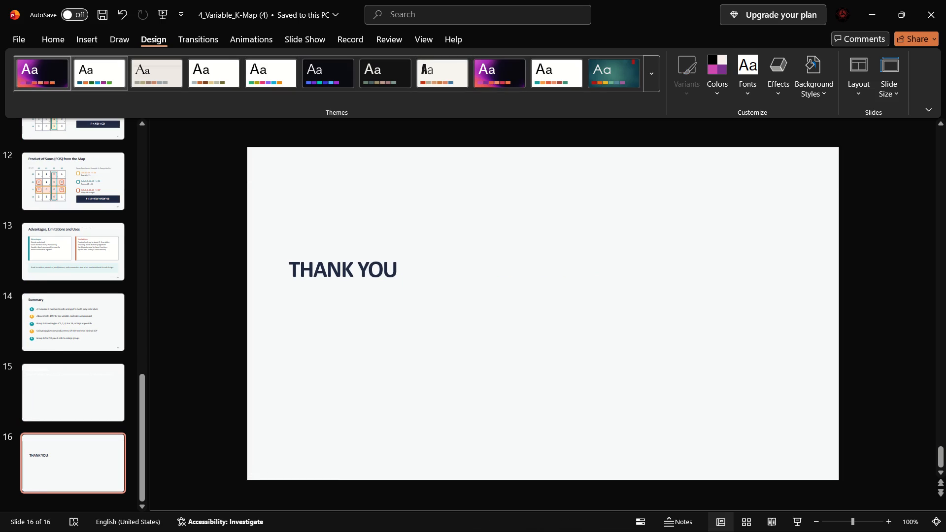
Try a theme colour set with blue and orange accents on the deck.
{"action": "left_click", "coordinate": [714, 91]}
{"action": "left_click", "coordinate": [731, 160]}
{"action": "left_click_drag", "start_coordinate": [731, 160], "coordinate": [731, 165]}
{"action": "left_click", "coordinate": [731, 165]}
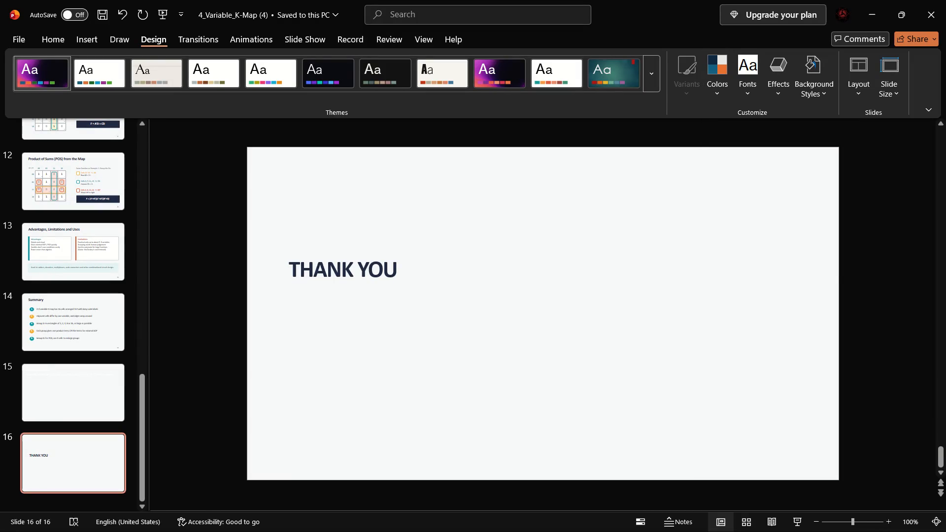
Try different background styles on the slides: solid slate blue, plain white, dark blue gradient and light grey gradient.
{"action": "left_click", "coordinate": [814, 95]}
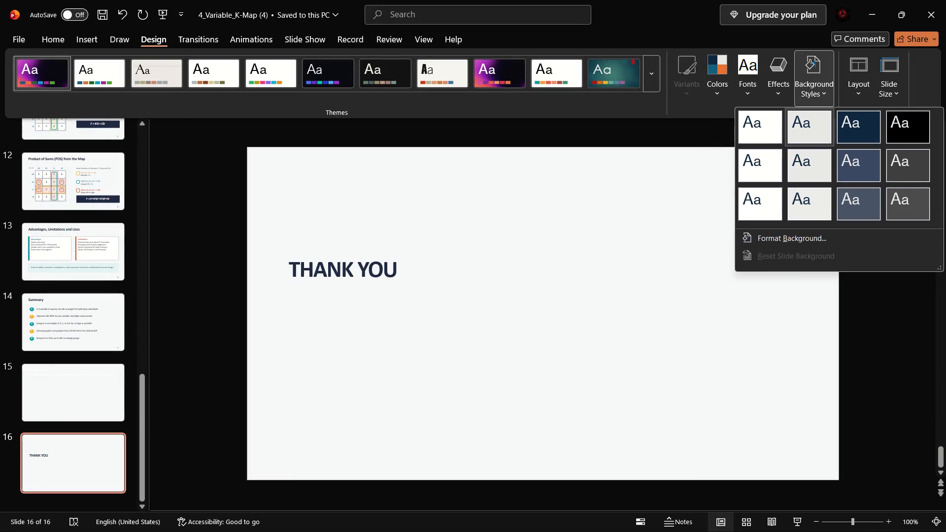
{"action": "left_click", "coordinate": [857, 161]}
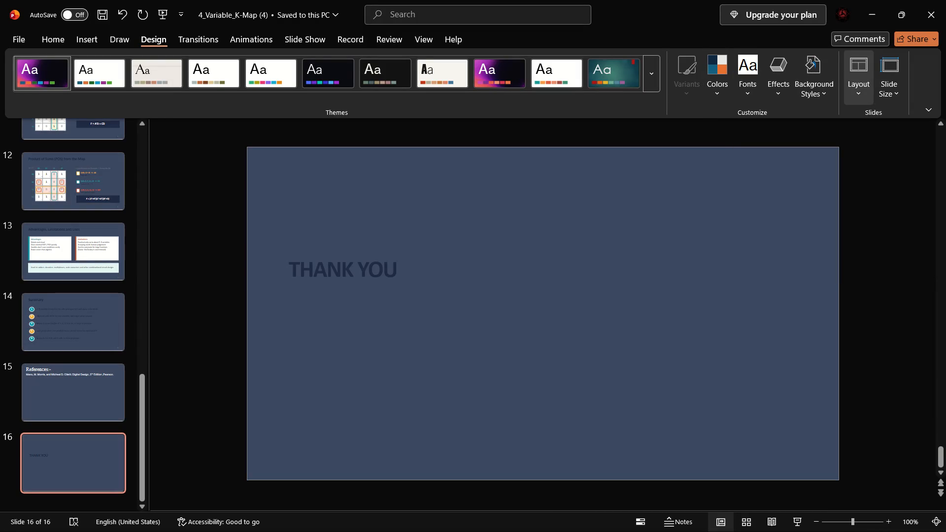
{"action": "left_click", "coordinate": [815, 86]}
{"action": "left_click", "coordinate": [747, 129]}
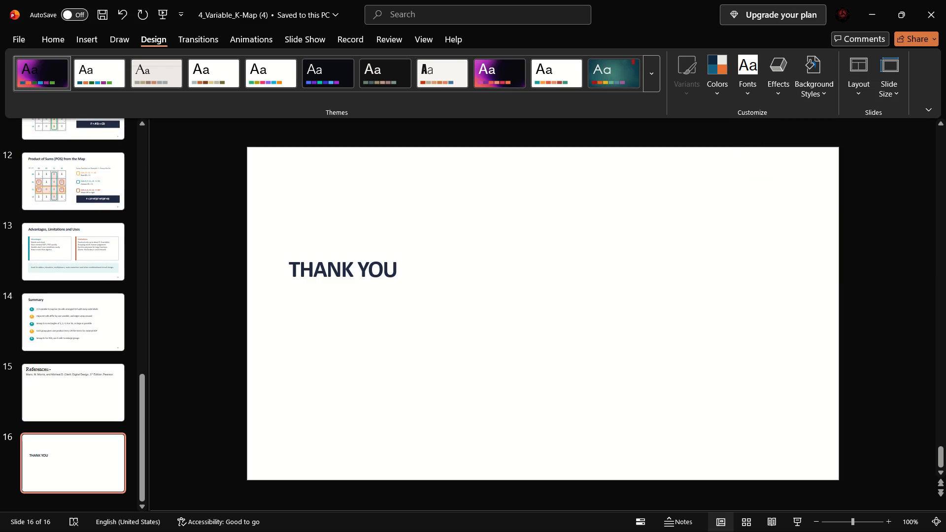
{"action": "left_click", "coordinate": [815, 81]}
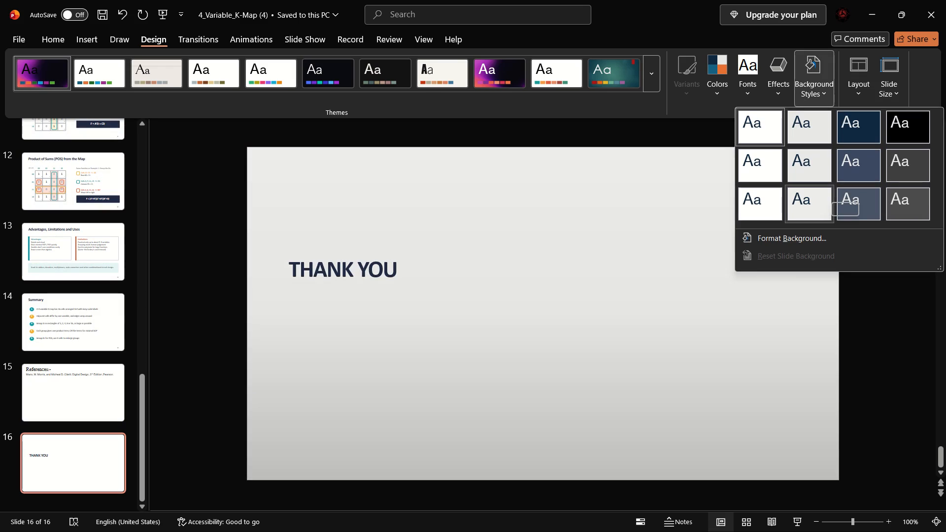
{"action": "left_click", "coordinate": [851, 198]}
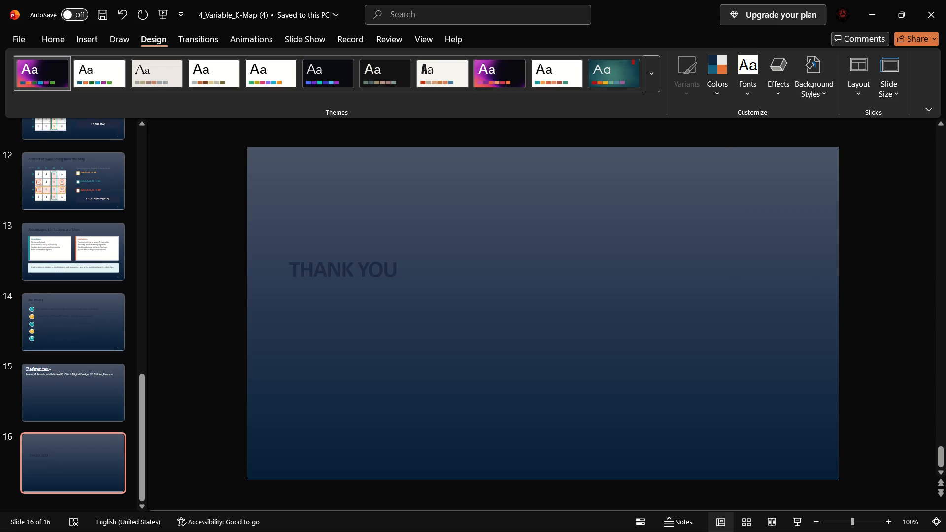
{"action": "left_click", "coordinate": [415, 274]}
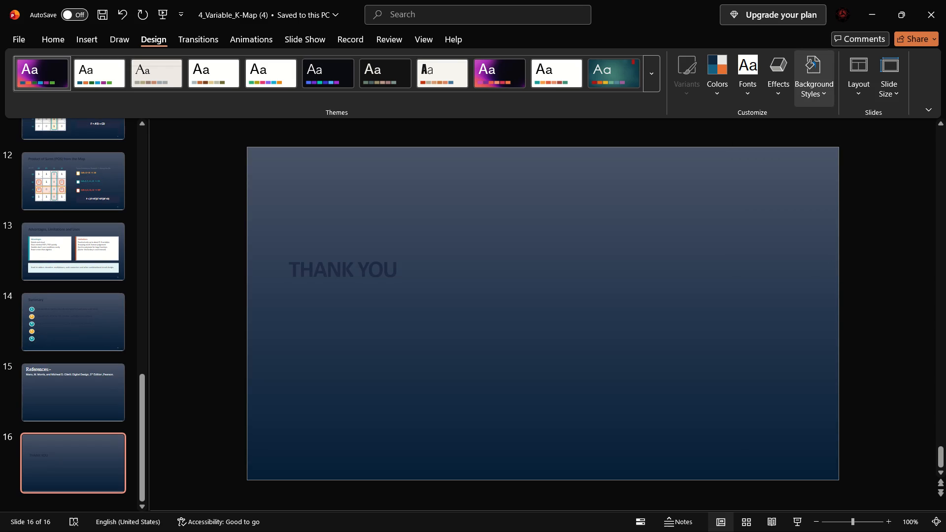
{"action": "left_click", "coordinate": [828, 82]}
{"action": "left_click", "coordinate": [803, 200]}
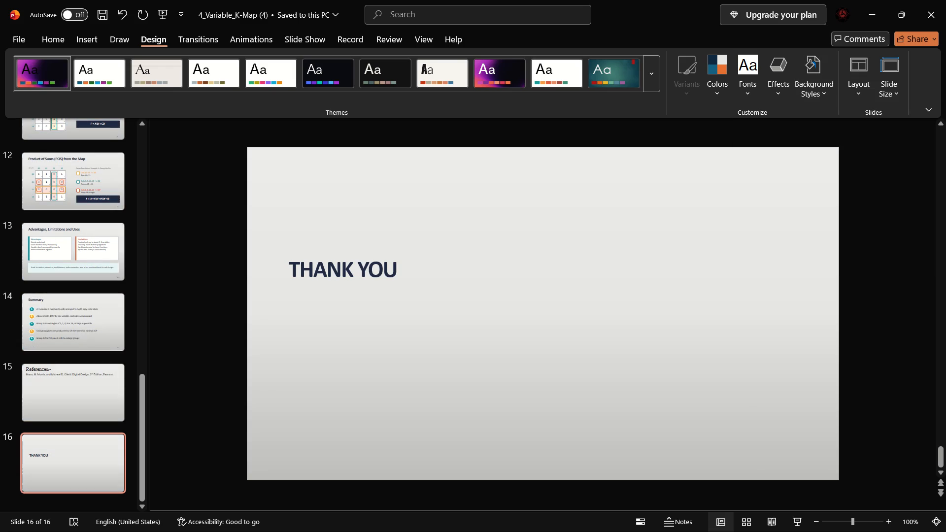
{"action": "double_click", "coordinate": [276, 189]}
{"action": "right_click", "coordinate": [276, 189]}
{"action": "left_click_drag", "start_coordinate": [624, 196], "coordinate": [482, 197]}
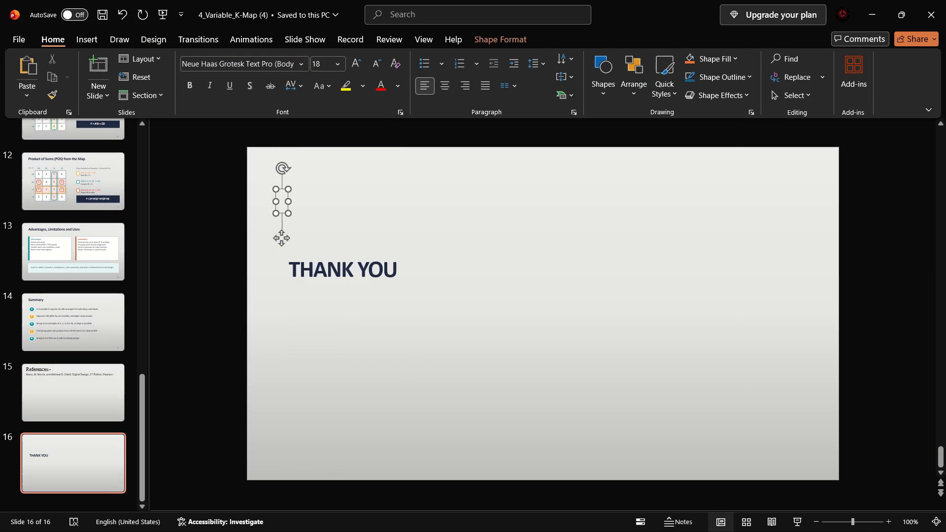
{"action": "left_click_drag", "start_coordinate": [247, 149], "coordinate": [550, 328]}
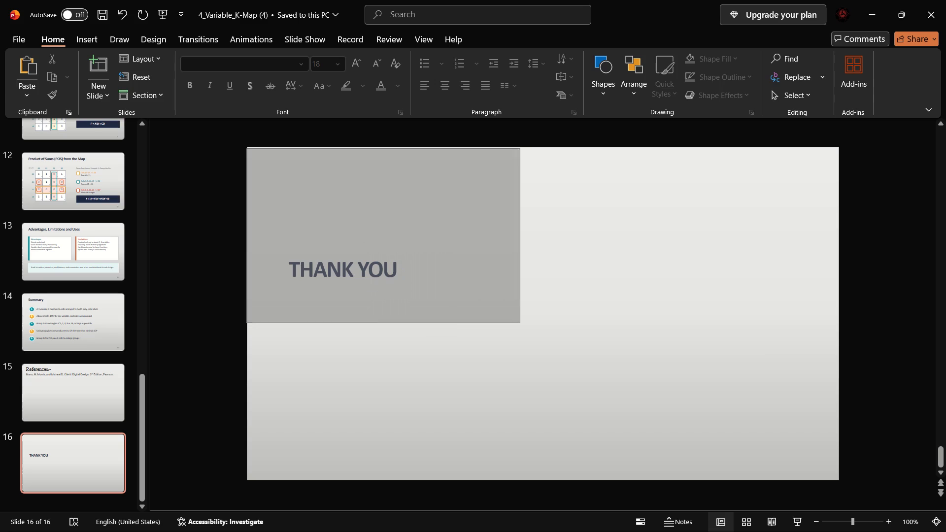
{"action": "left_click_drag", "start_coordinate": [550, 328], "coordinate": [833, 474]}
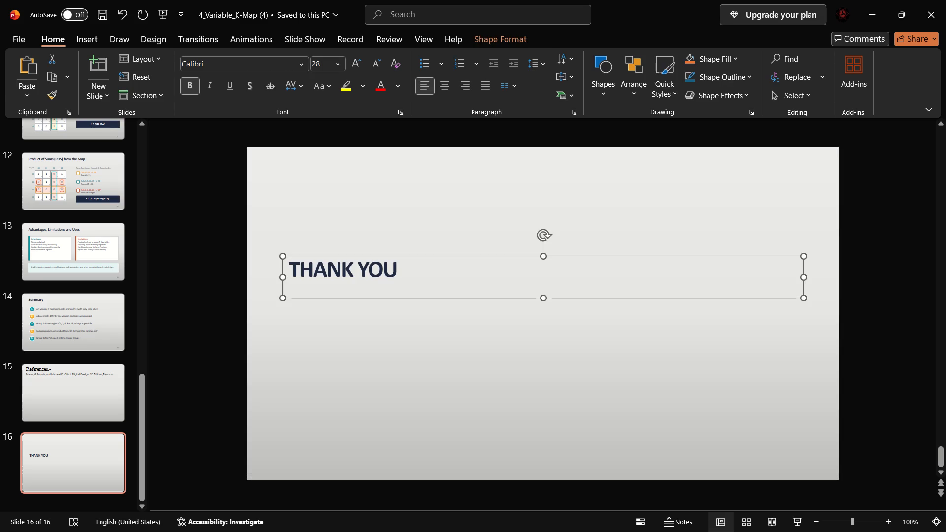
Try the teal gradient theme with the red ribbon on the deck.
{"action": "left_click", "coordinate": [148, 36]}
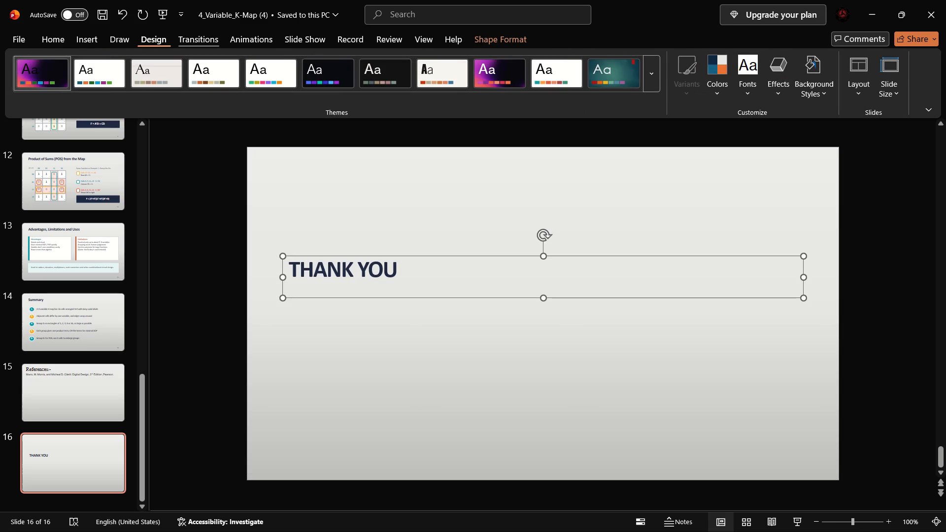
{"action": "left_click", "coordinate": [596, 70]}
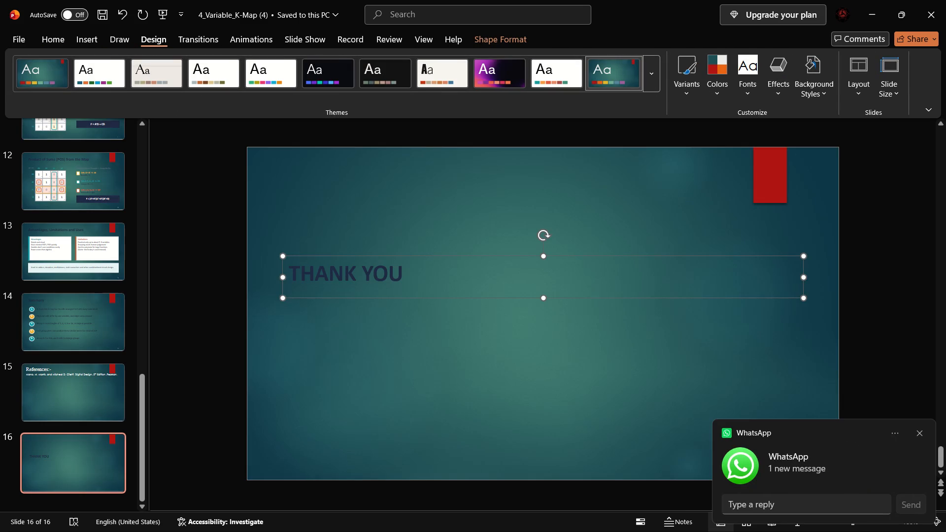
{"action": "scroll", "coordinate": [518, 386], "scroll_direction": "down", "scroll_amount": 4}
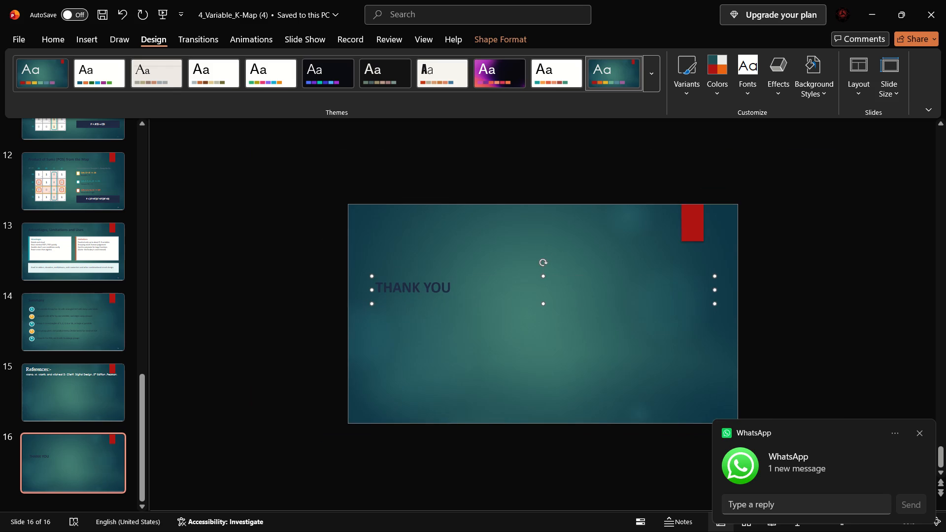
Apply the plain white theme with dark text to the whole deck.
{"action": "left_click", "coordinate": [78, 66]}
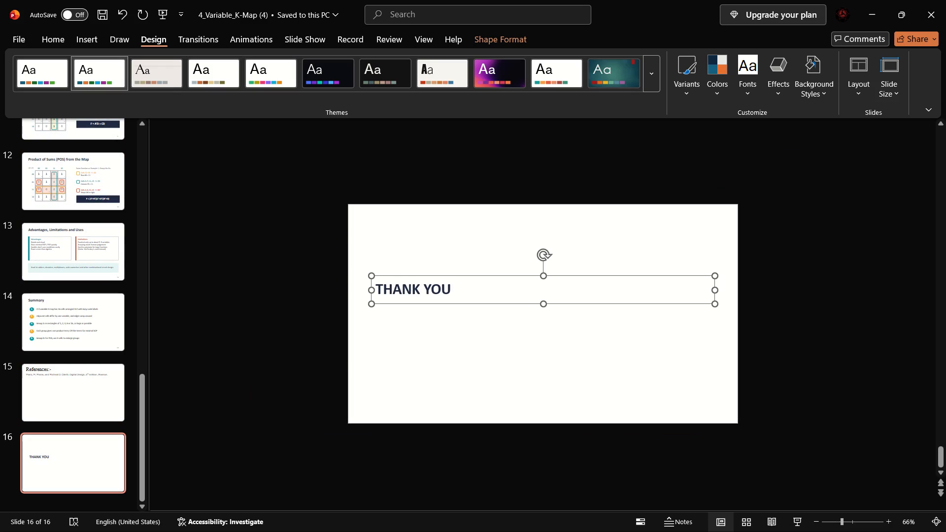
Narrow the THANK YOU text box to less than half its width and move it to the middle of the slide.
{"action": "scroll", "coordinate": [481, 294], "scroll_direction": "down", "scroll_amount": 1}
{"action": "left_click_drag", "start_coordinate": [715, 287], "coordinate": [553, 284]}
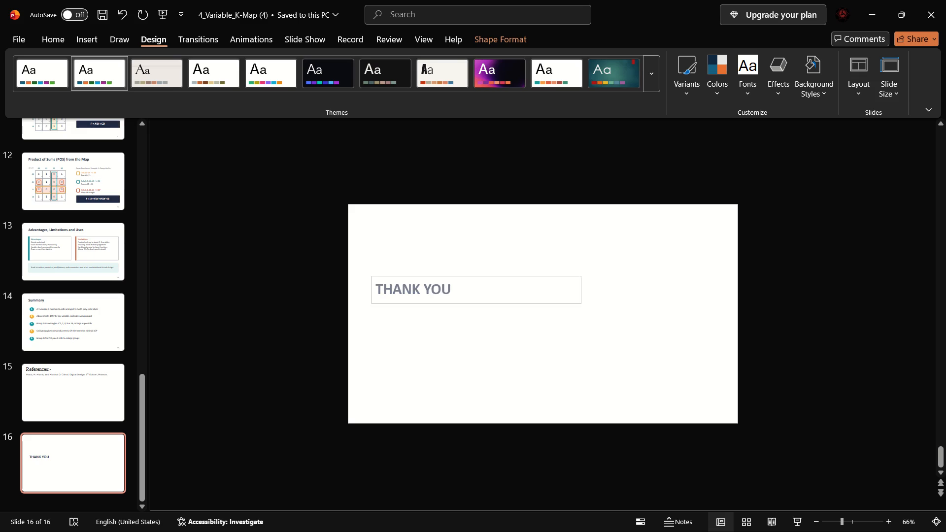
{"action": "left_click_drag", "start_coordinate": [553, 284], "coordinate": [528, 287]}
{"action": "left_click_drag", "start_coordinate": [459, 287], "coordinate": [463, 278]}
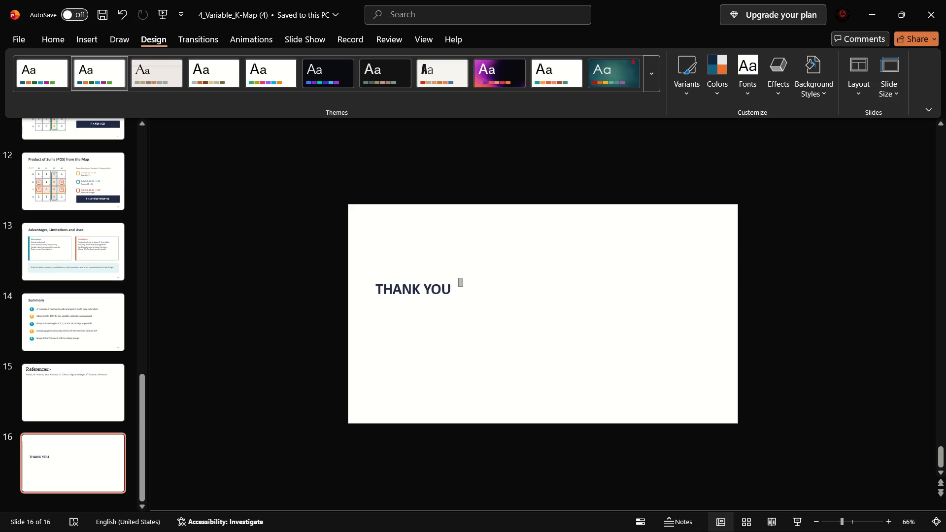
{"action": "left_click_drag", "start_coordinate": [464, 272], "coordinate": [554, 290]}
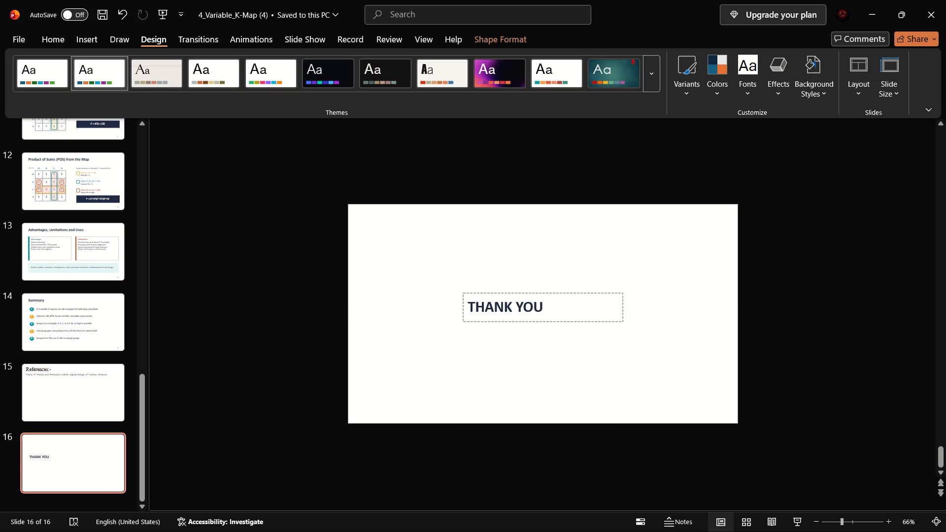
{"action": "left_click_drag", "start_coordinate": [554, 290], "coordinate": [565, 290]}
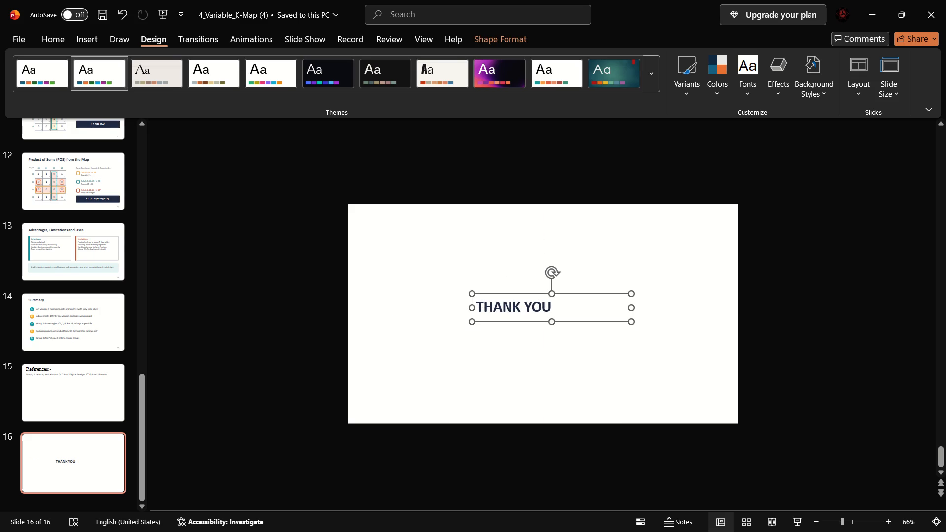
Enlarge the THANK YOU text, trying font sizes 35 and 39 and settling on 50.
{"action": "left_click_drag", "start_coordinate": [564, 309], "coordinate": [448, 303]}
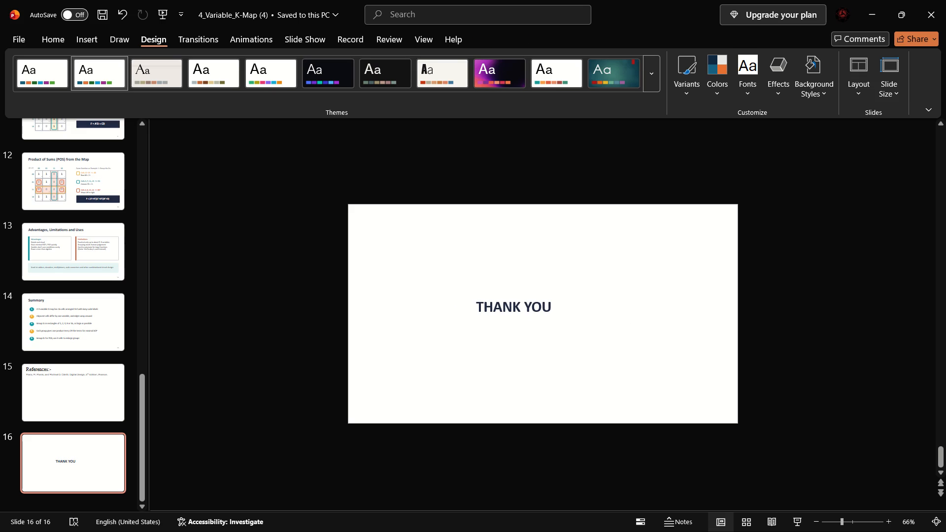
{"action": "left_click", "coordinate": [535, 307]}
{"action": "left_click_drag", "start_coordinate": [571, 305], "coordinate": [416, 300]}
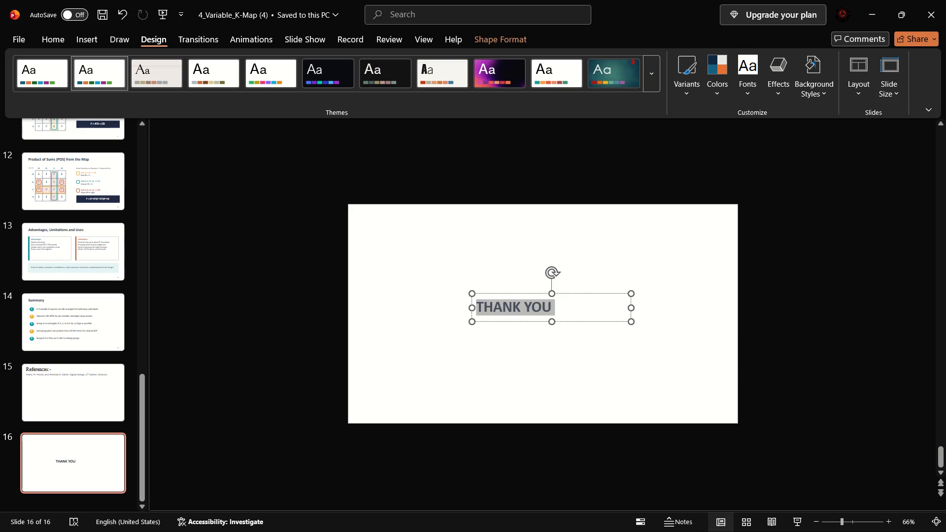
{"action": "left_click_drag", "start_coordinate": [416, 300], "coordinate": [400, 299]}
{"action": "left_click", "coordinate": [479, 258]}
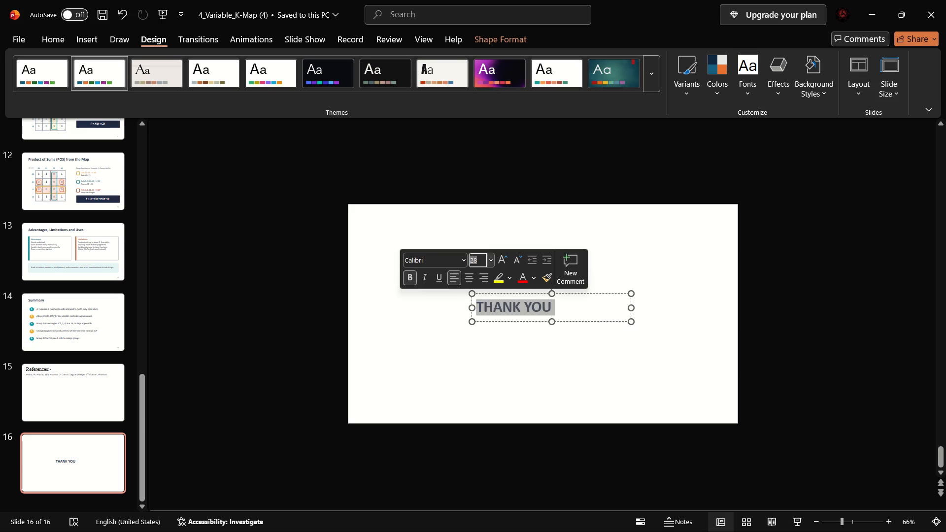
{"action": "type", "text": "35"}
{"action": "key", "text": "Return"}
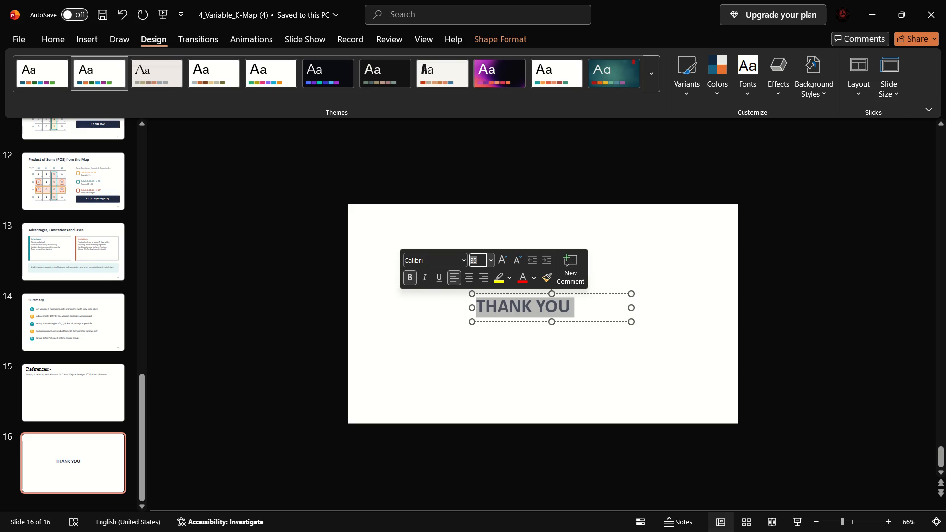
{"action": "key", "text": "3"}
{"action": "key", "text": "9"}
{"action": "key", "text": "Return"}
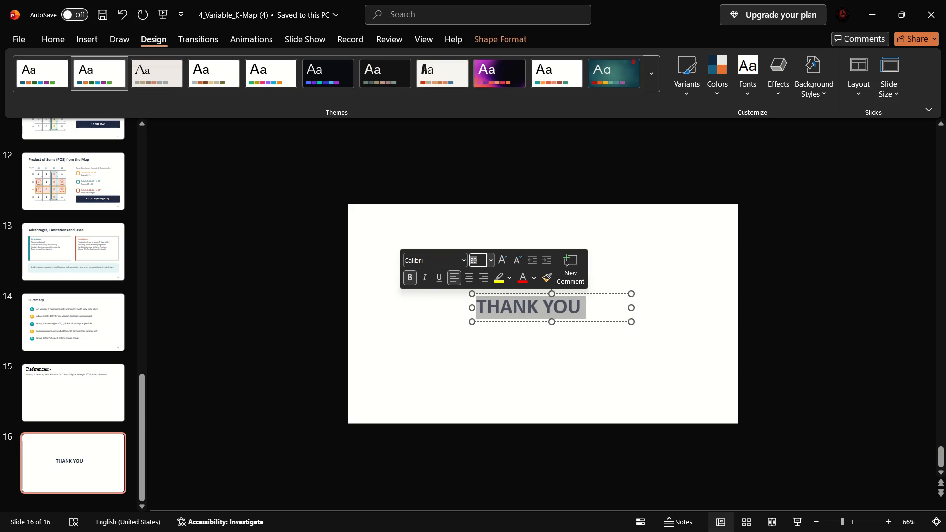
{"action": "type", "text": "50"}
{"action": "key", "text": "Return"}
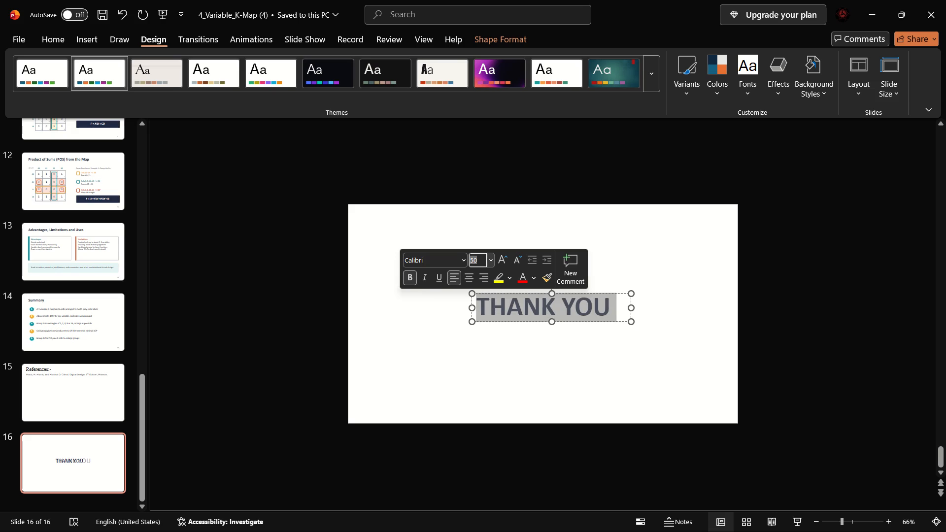
{"action": "double_click", "coordinate": [672, 246]}
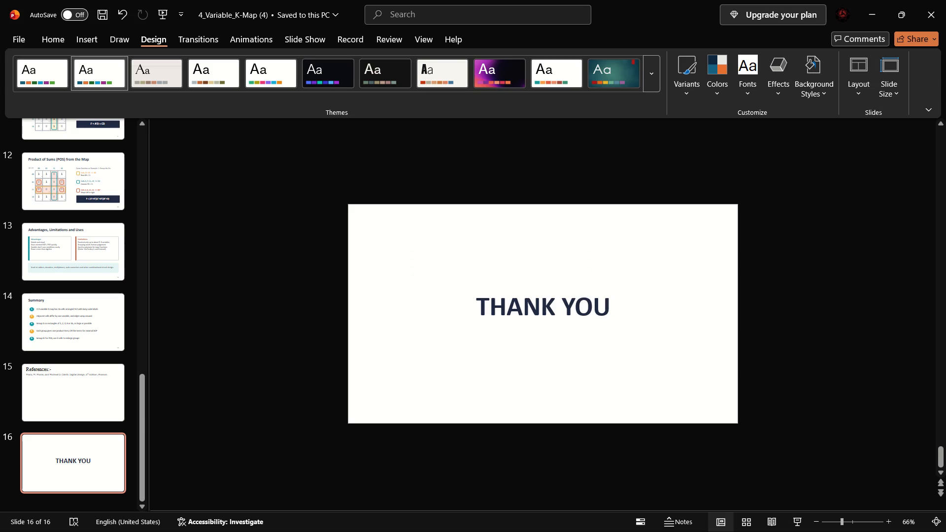
Reposition the THANK YOU text box so that it sits near the centre of the slide.
{"action": "left_click", "coordinate": [509, 300]}
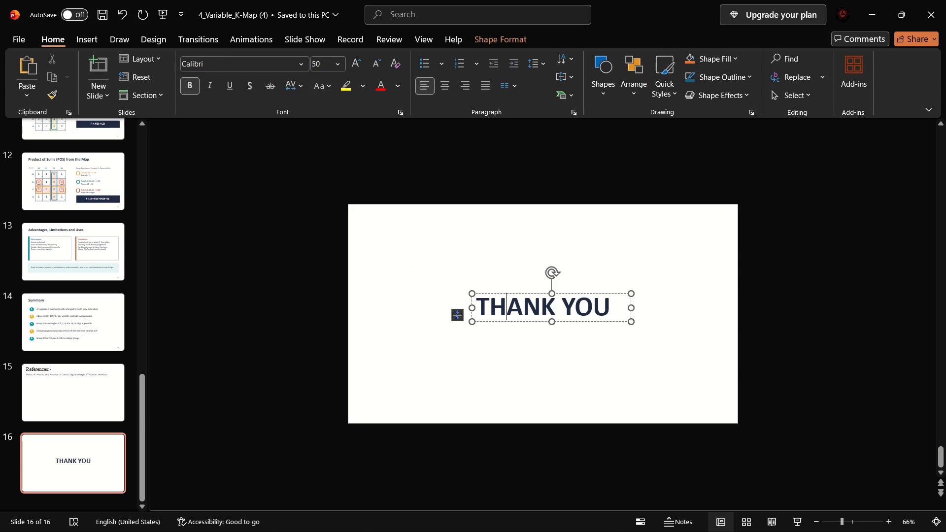
{"action": "left_click_drag", "start_coordinate": [523, 292], "coordinate": [512, 286]}
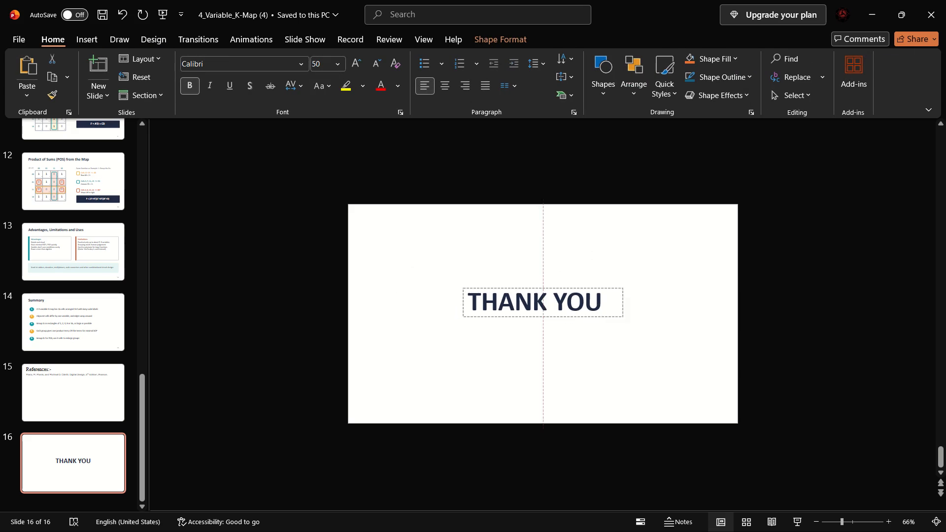
{"action": "left_click_drag", "start_coordinate": [512, 286], "coordinate": [505, 274]}
{"action": "left_click", "coordinate": [540, 341]}
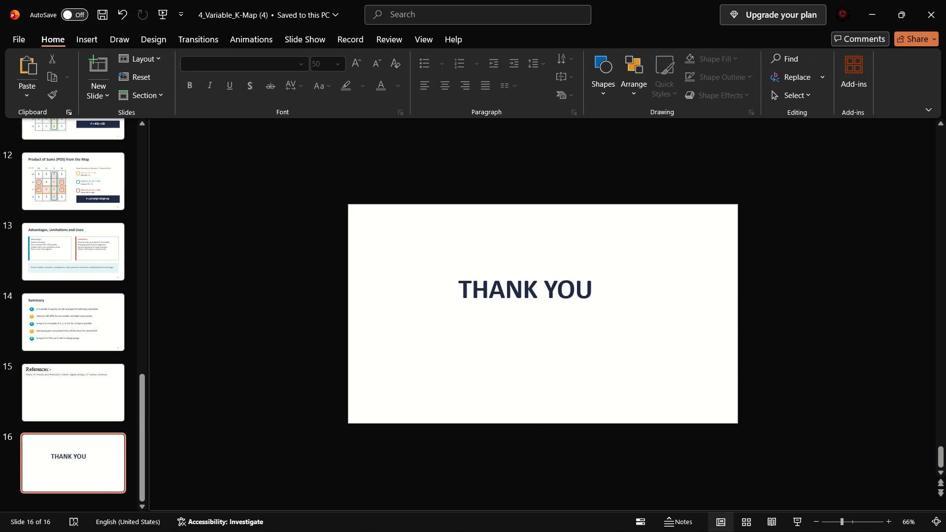
{"action": "left_click", "coordinate": [549, 286]}
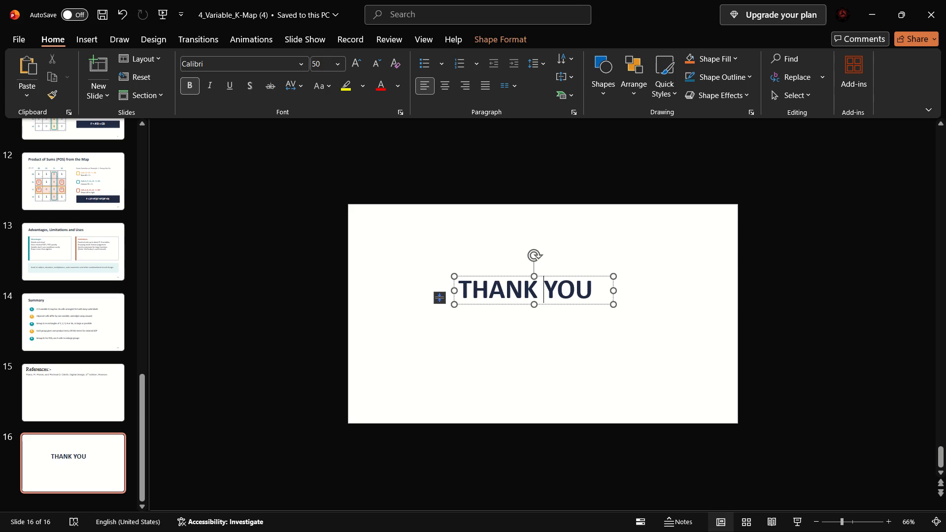
{"action": "left_click_drag", "start_coordinate": [553, 273], "coordinate": [557, 294]}
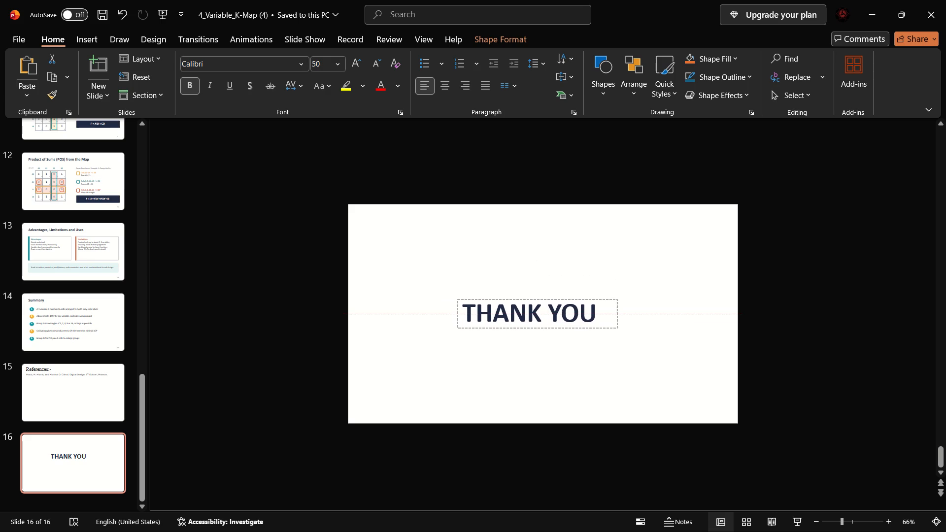
{"action": "left_click_drag", "start_coordinate": [557, 294], "coordinate": [554, 291]}
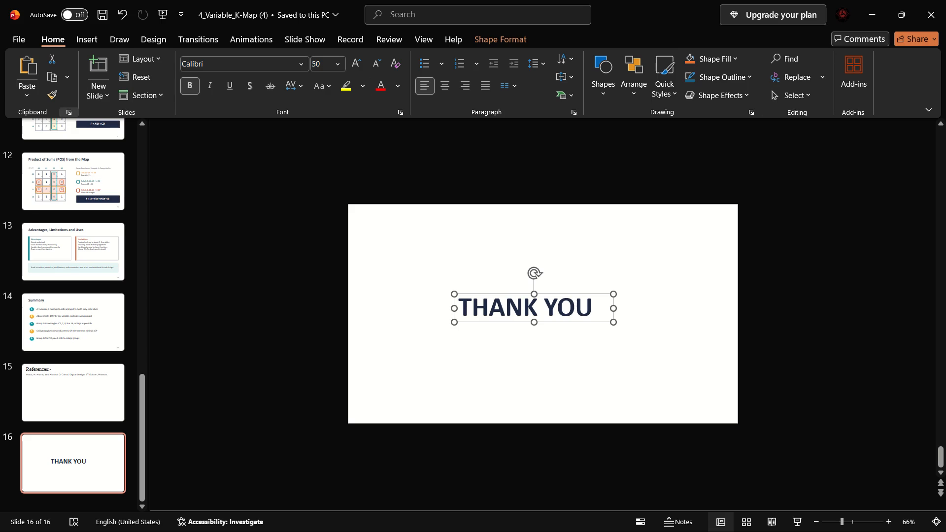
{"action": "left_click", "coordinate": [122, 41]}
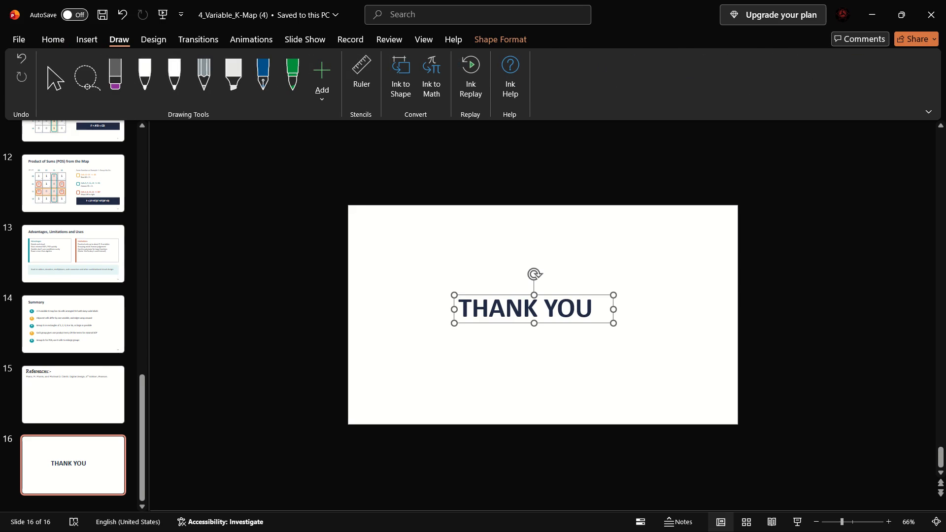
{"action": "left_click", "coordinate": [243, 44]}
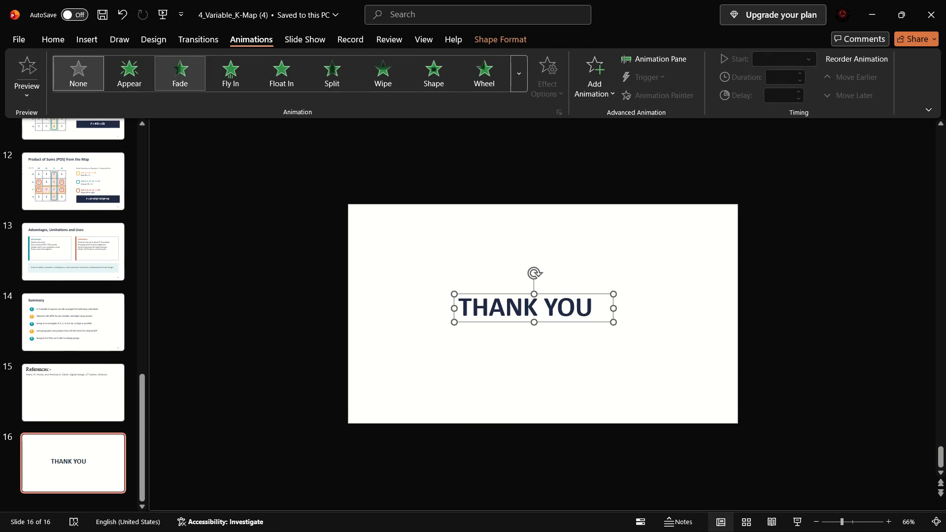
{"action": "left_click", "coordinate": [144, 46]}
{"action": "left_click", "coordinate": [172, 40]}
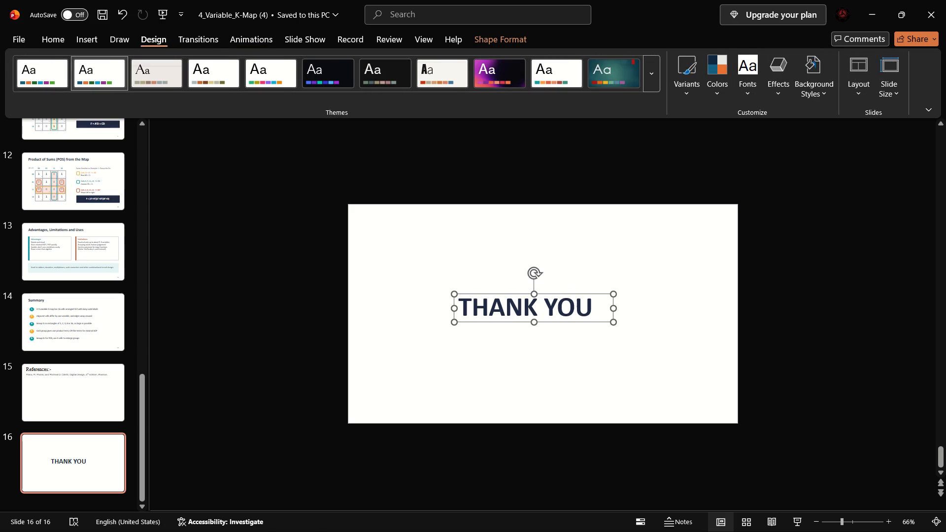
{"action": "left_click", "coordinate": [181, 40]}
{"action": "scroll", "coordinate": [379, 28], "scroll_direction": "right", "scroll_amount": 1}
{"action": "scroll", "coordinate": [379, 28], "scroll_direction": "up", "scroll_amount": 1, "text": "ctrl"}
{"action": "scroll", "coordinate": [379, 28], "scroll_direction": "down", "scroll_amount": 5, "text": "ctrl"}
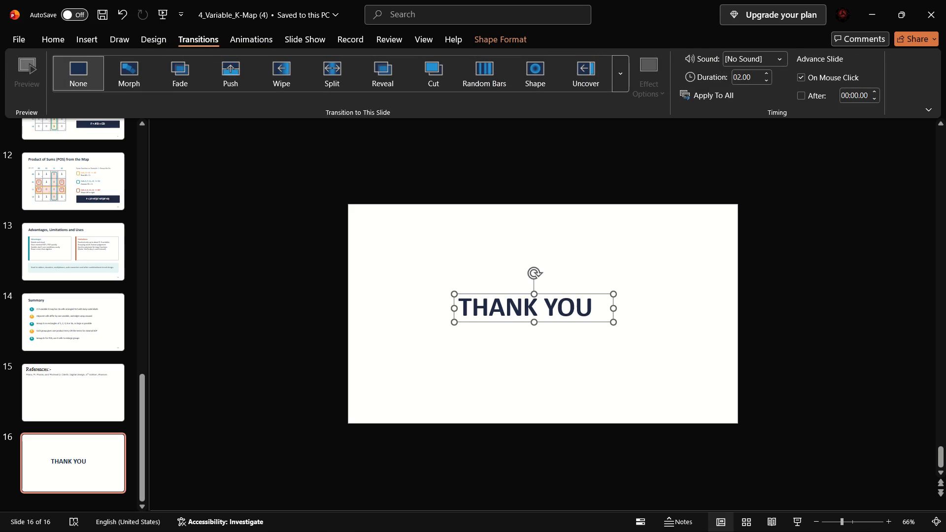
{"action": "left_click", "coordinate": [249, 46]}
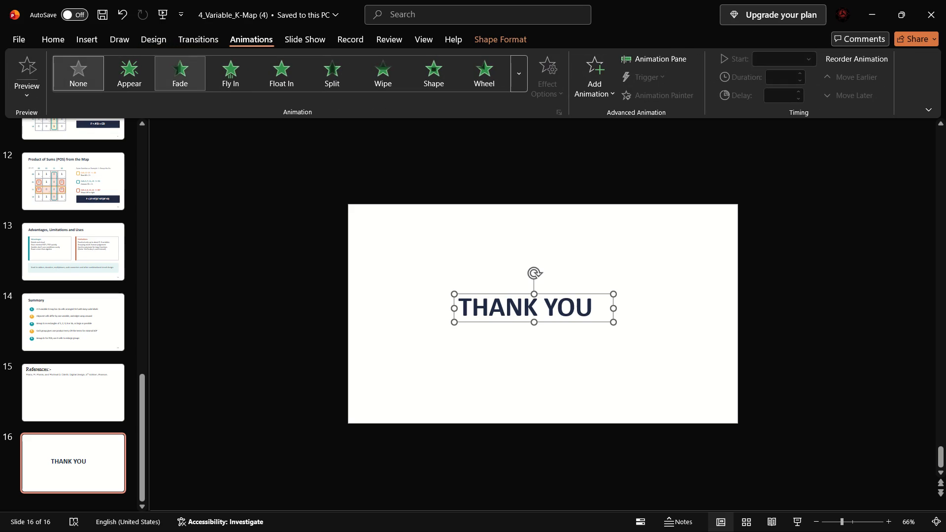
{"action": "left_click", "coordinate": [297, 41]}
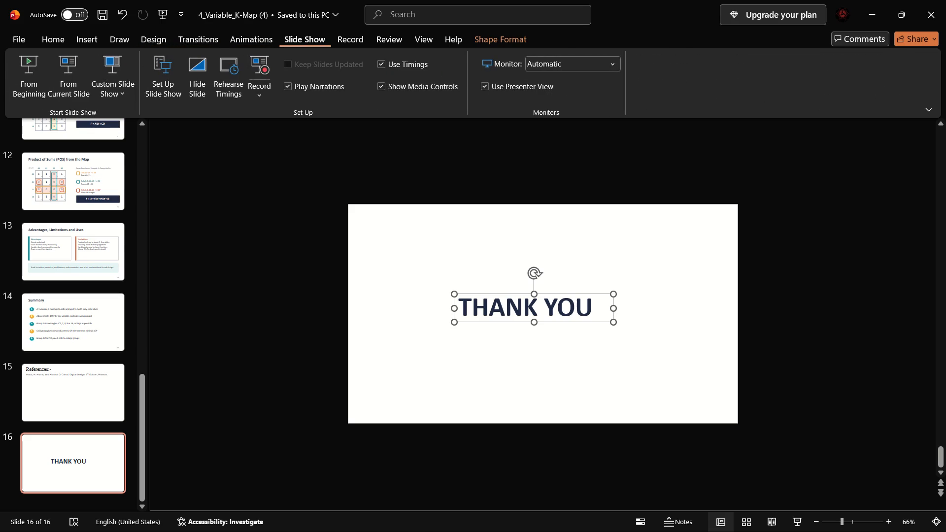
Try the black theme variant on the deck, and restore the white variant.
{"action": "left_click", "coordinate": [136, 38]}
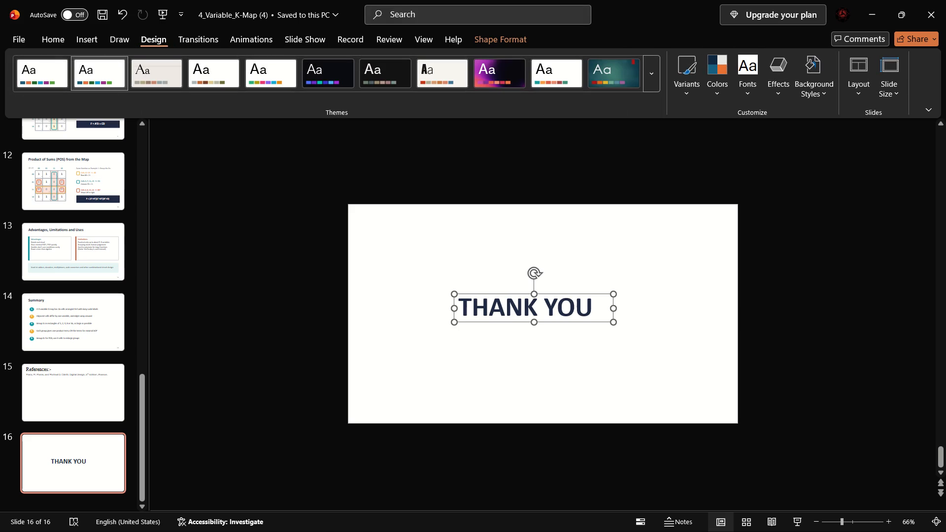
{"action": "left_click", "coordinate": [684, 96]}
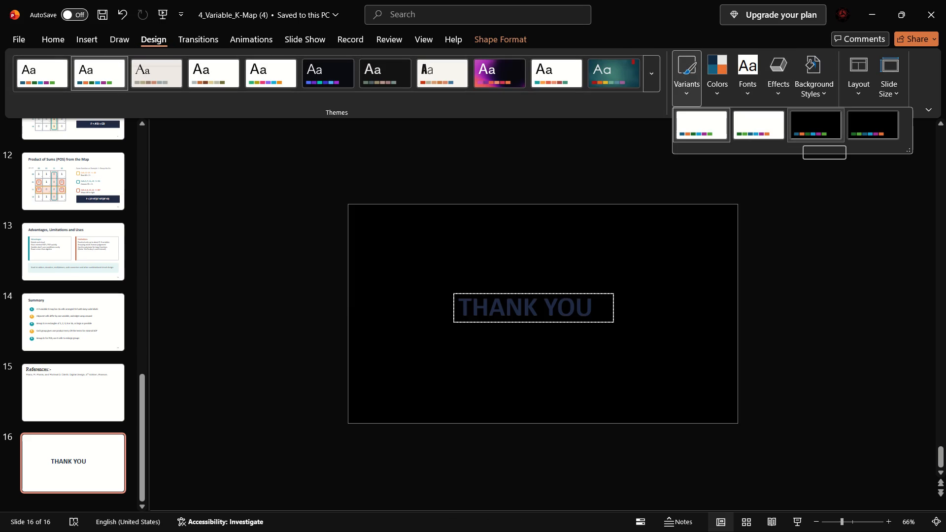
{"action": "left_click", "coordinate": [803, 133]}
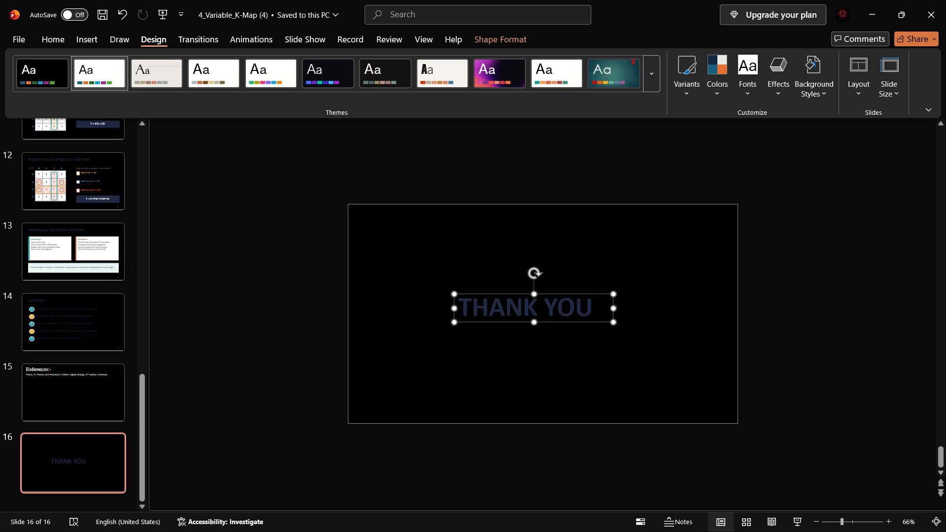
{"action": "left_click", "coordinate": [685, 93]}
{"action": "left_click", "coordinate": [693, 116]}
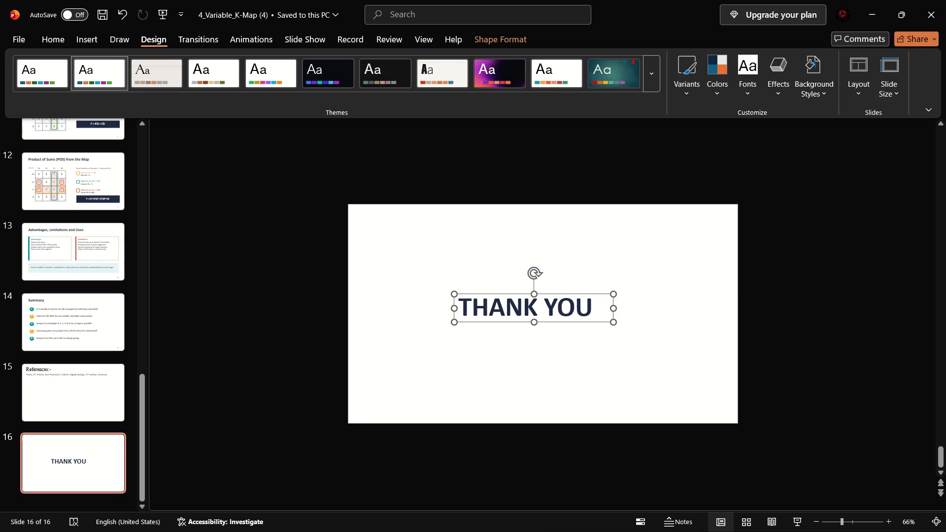
Hide the closing THANK YOU slide from the slide show.
{"action": "right_click", "coordinate": [505, 264]}
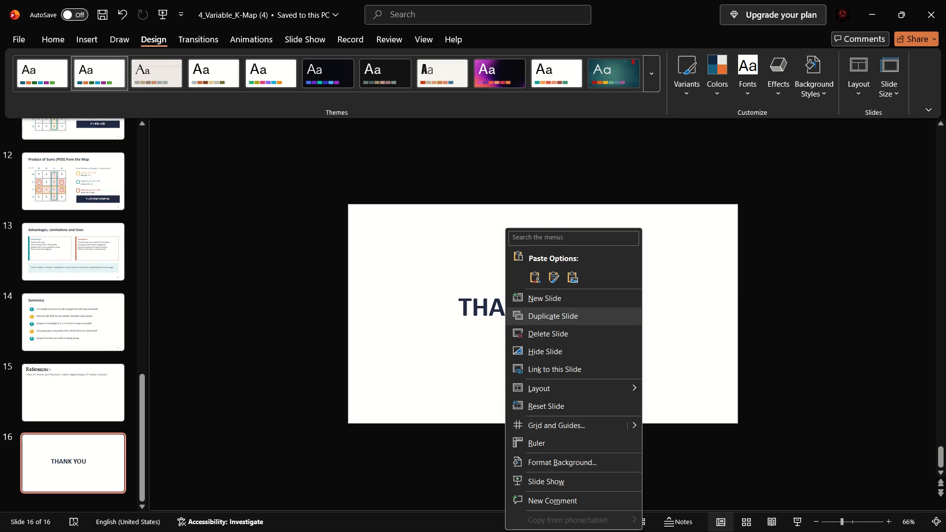
{"action": "left_click", "coordinate": [560, 359]}
Open the background formatting settings for the THANK YOU slide.
{"action": "right_click", "coordinate": [566, 250]}
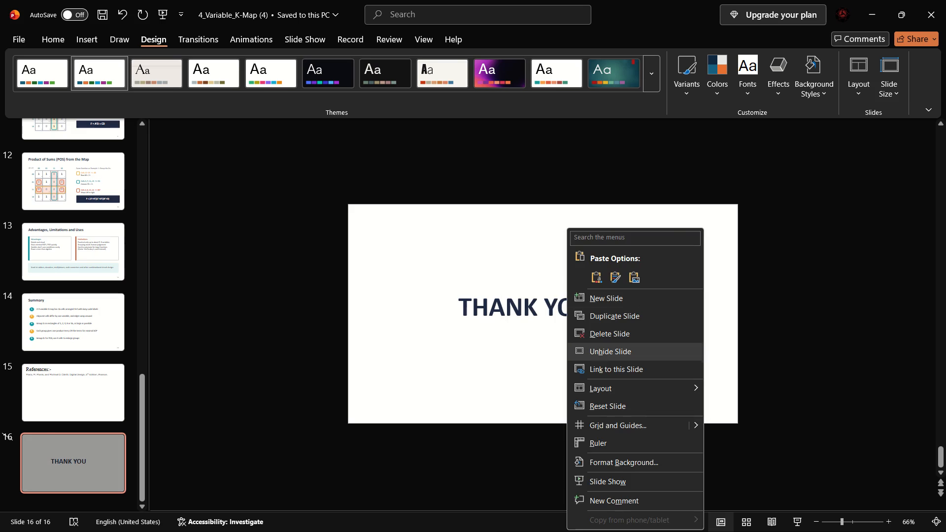
{"action": "left_click", "coordinate": [632, 393]}
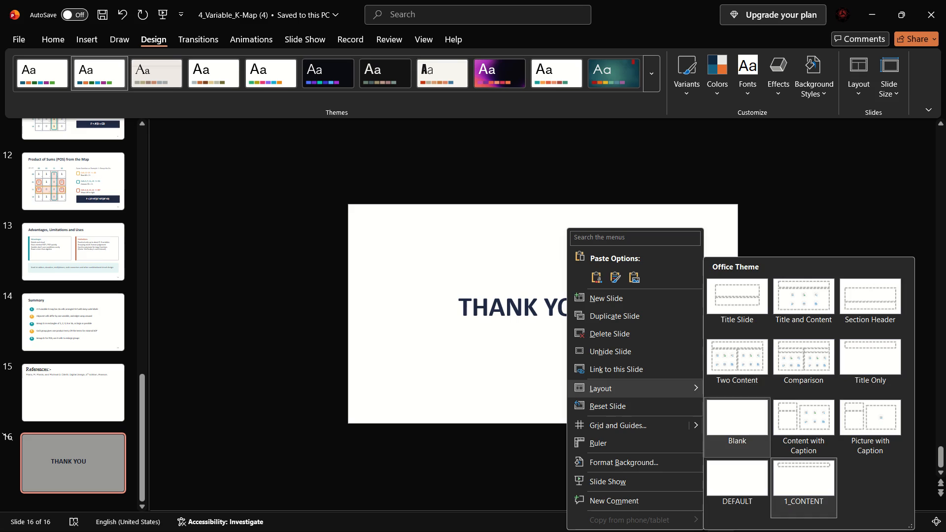
{"action": "left_click", "coordinate": [612, 472]}
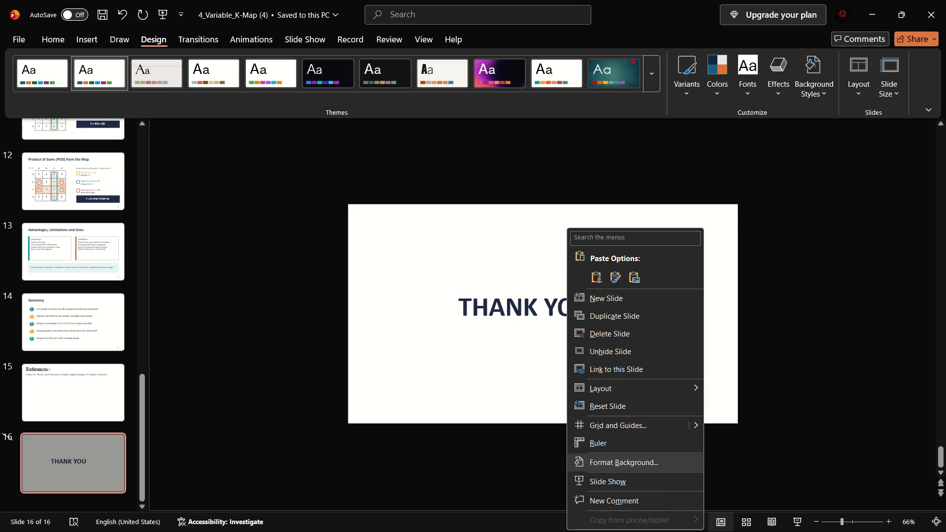
{"action": "left_click", "coordinate": [619, 470]}
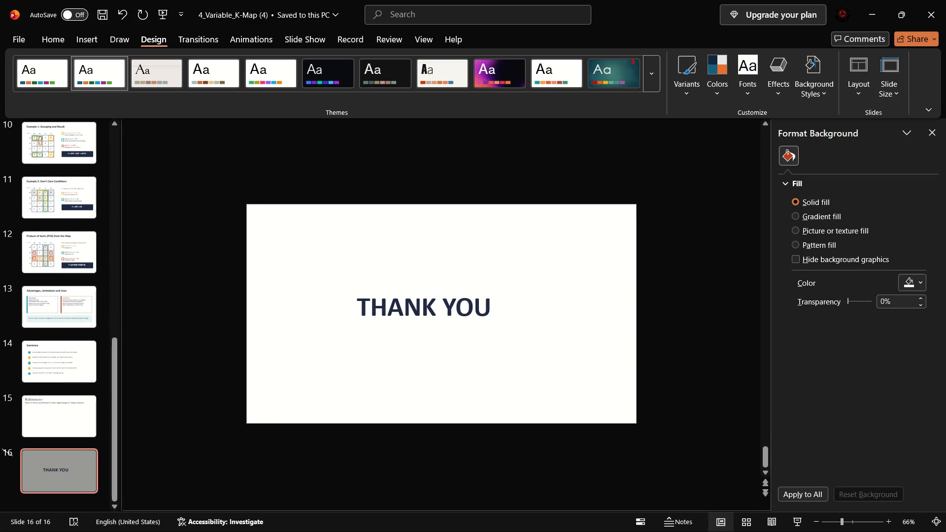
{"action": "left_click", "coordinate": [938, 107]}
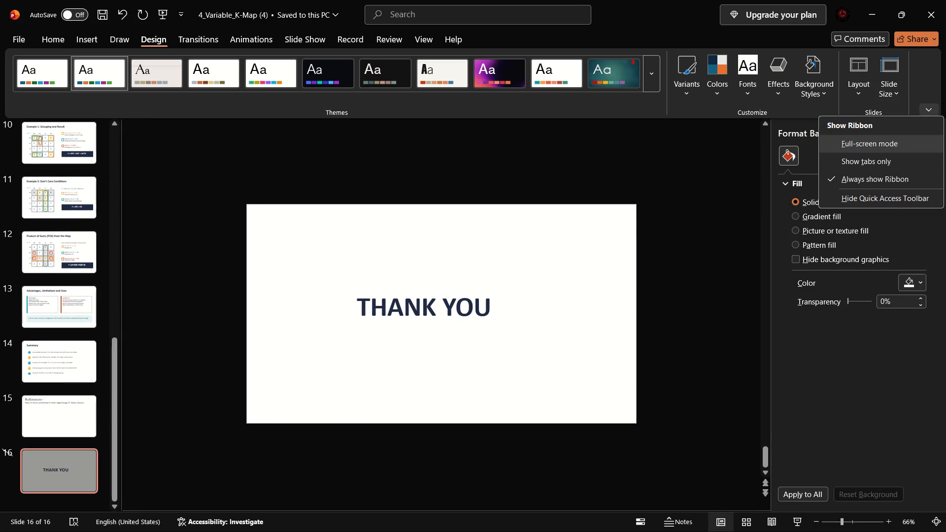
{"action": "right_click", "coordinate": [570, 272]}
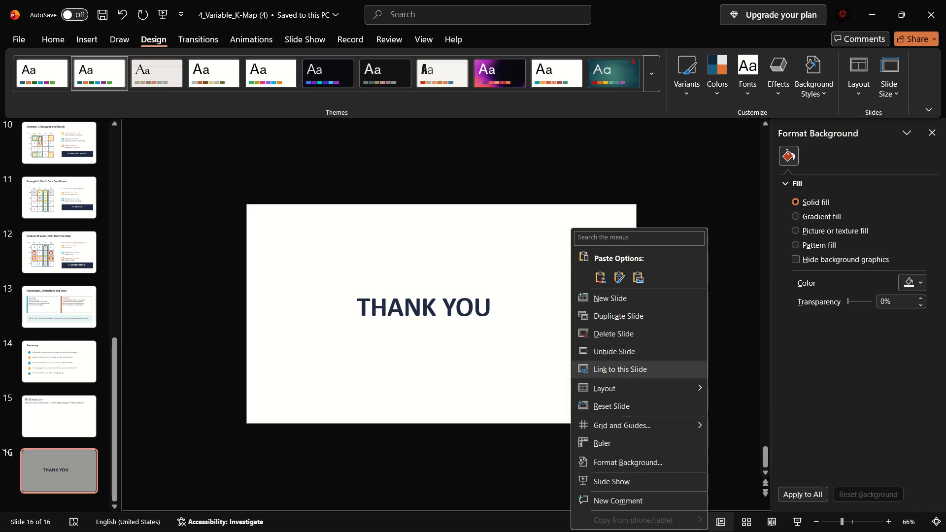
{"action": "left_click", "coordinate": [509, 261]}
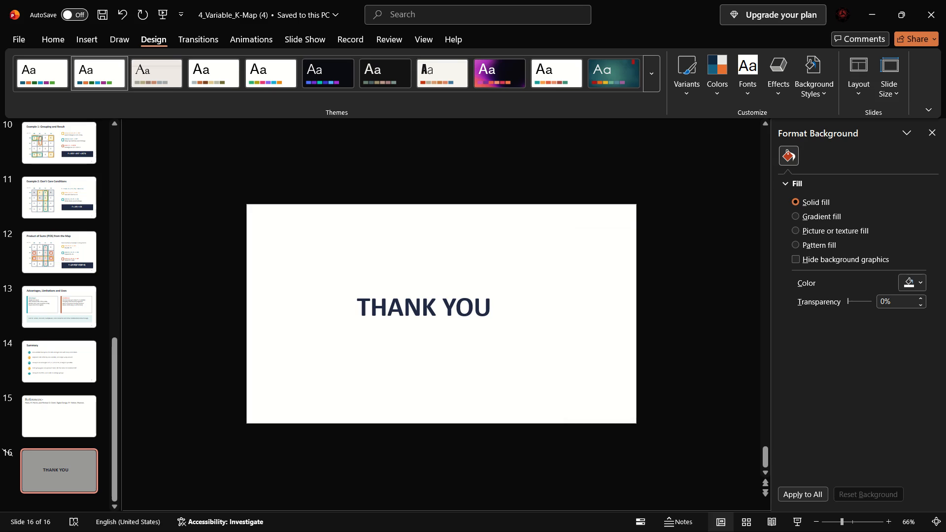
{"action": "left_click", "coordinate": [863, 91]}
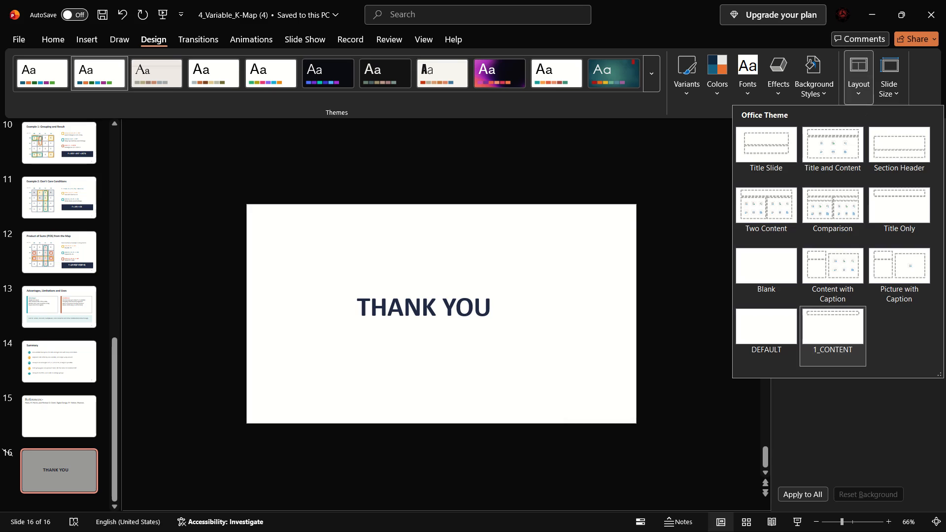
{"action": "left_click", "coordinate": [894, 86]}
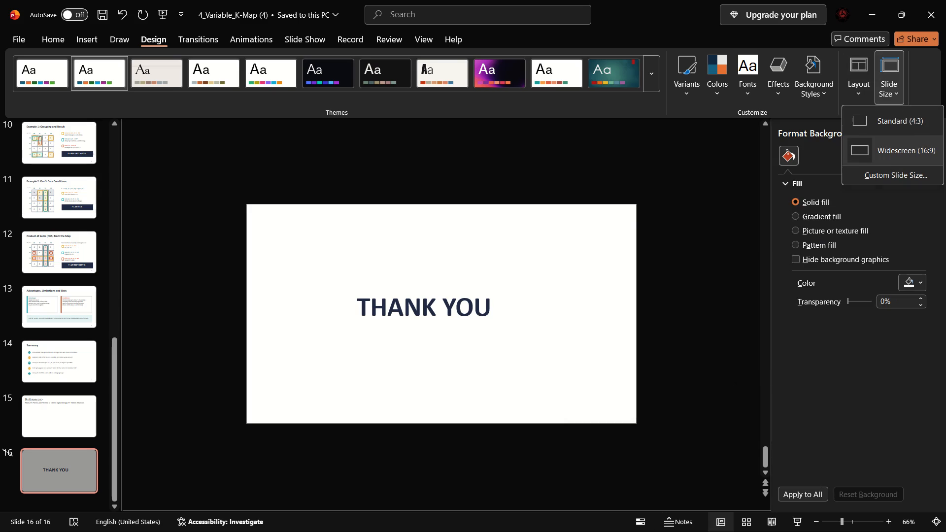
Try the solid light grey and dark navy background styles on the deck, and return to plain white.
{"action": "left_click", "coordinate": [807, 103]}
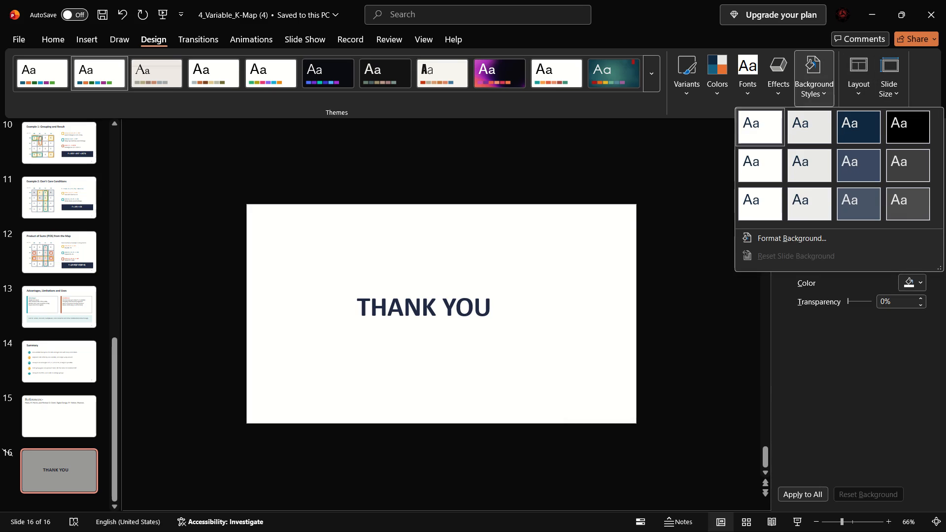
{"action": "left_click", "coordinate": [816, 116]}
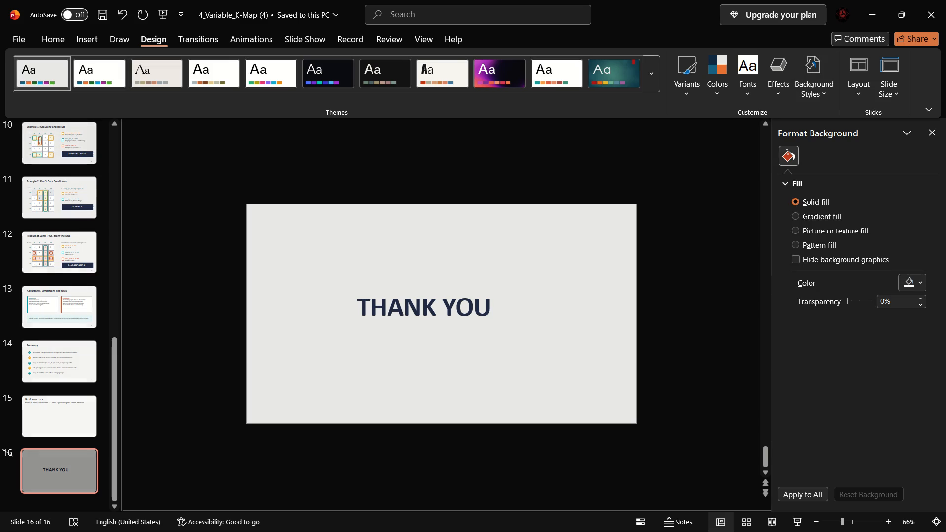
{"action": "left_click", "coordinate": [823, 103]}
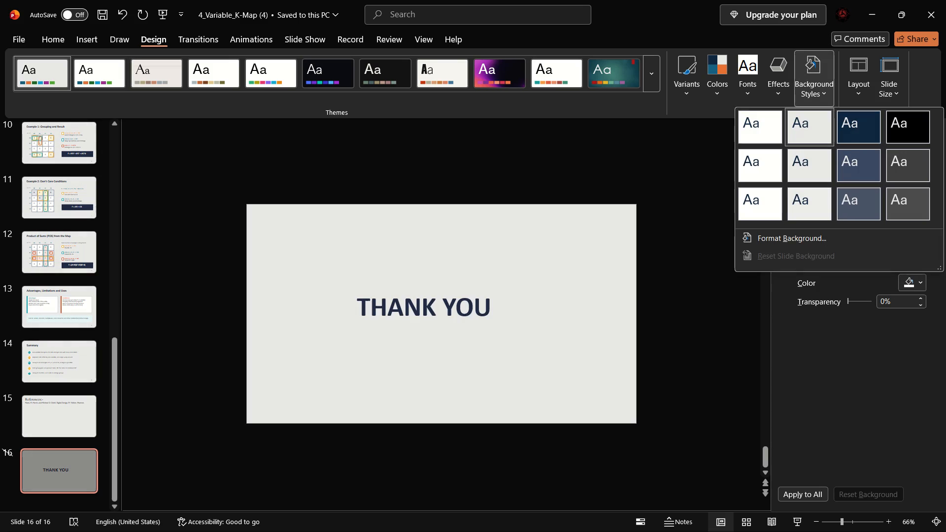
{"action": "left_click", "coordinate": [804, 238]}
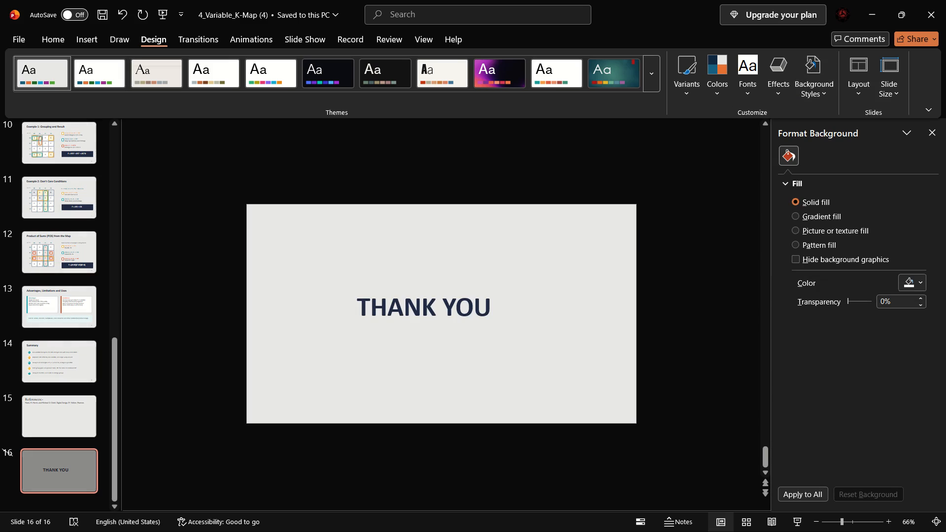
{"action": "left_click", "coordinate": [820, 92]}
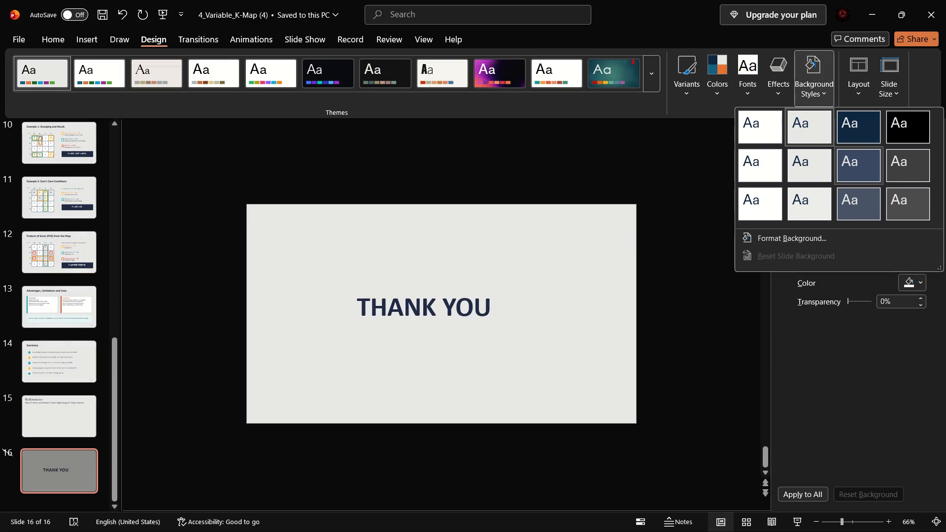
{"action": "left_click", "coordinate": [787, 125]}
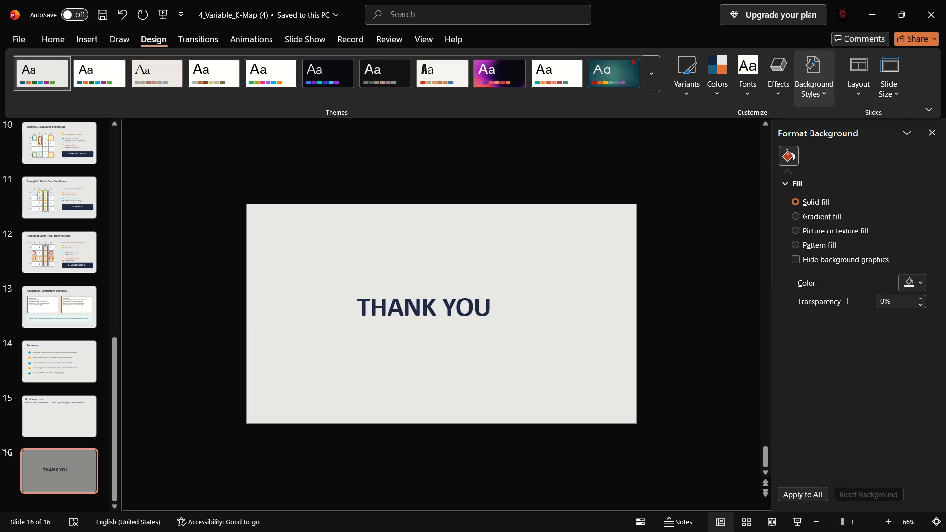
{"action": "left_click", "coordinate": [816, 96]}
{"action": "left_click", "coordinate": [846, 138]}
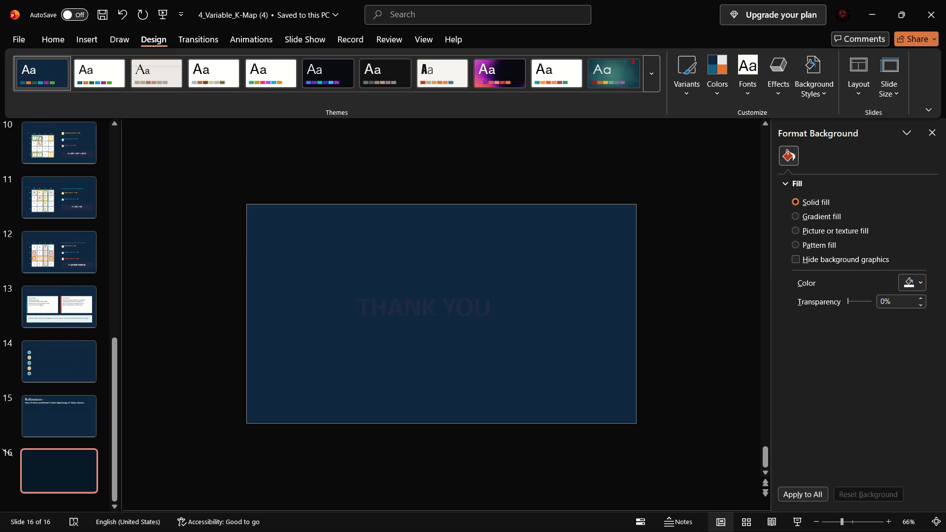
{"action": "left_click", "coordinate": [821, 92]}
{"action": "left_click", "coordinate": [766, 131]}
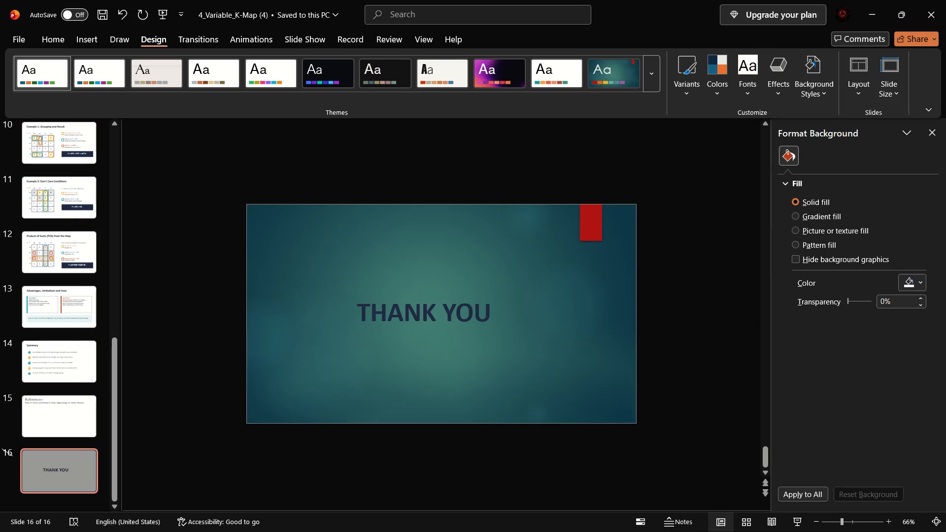
Apply the dark slate-grey Office theme with muted accent colours from the full theme gallery.
{"action": "left_click_drag", "start_coordinate": [642, 81], "coordinate": [657, 77]}
{"action": "left_click", "coordinate": [657, 77]}
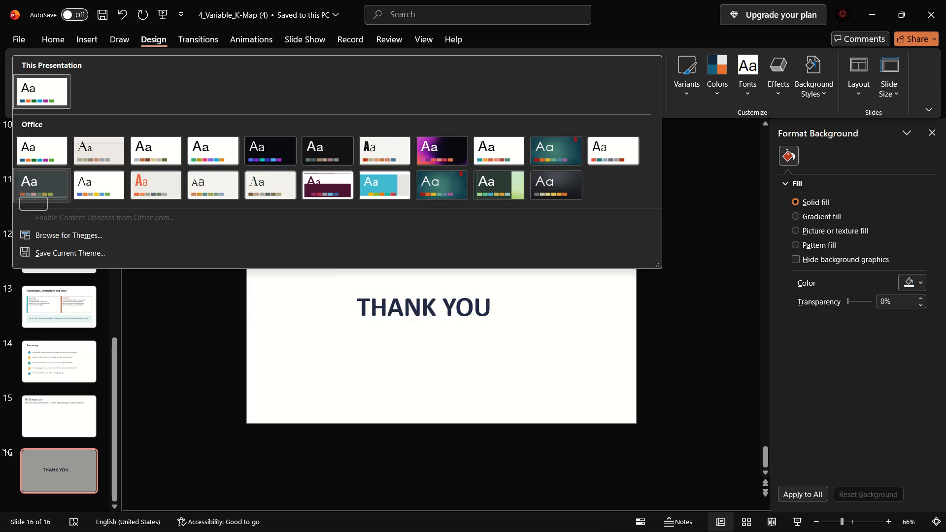
{"action": "left_click", "coordinate": [25, 195]}
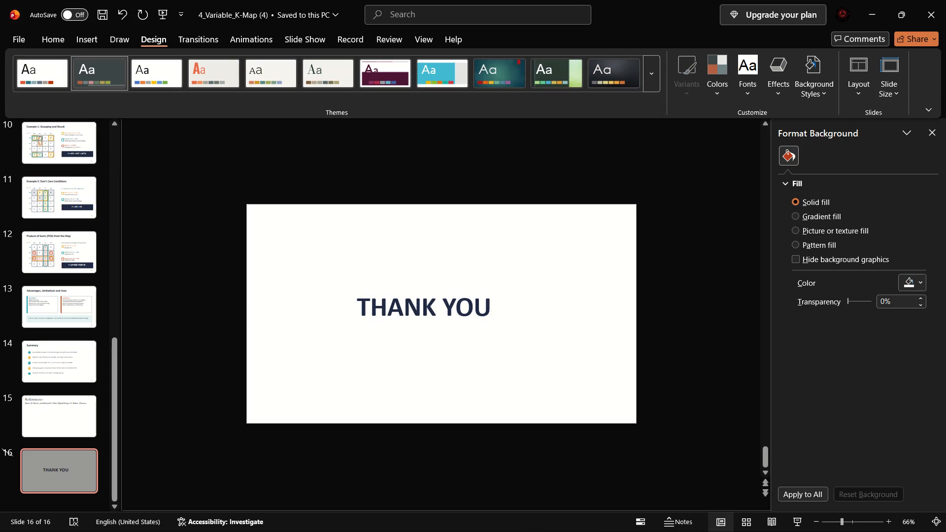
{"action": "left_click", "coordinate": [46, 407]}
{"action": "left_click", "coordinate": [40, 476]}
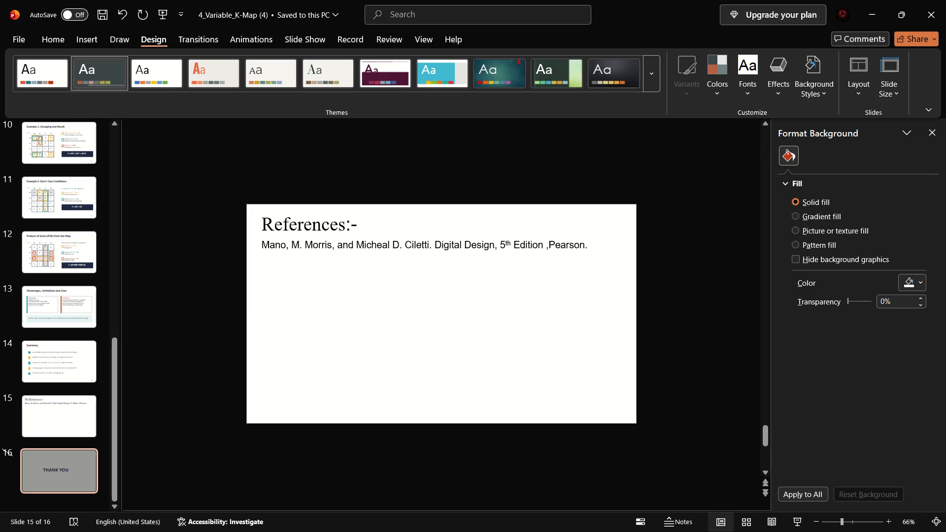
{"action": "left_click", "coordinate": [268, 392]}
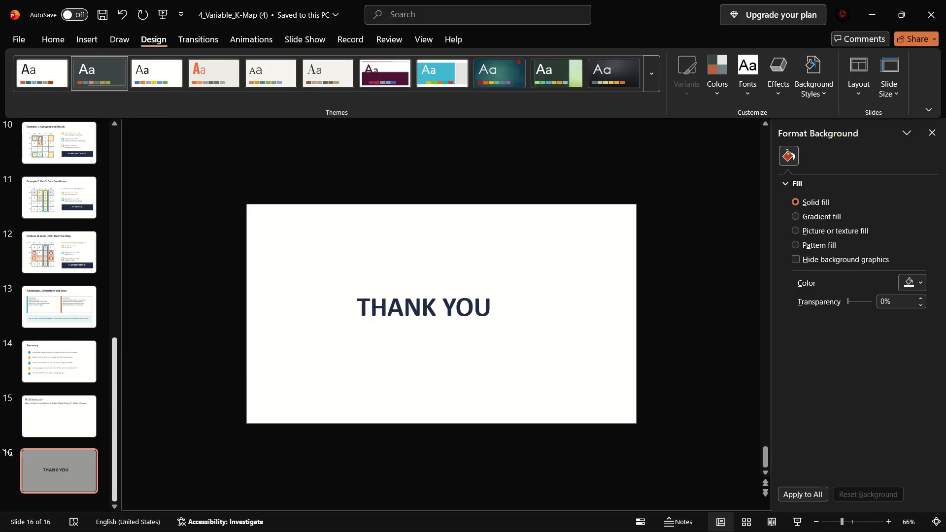
Turn on AutoSave for the presentation by uploading it to the personal OneDrive account.
{"action": "left_click", "coordinate": [71, 12]}
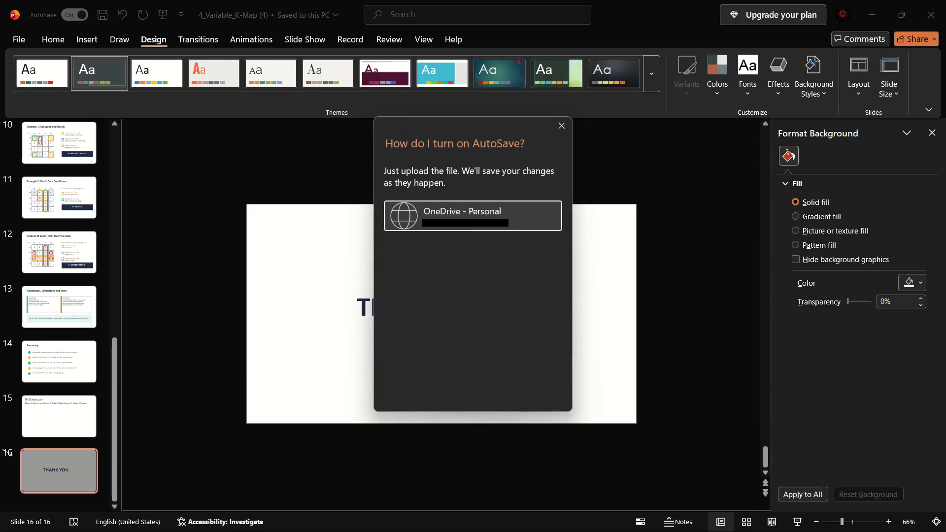
{"action": "double_click", "coordinate": [458, 220]}
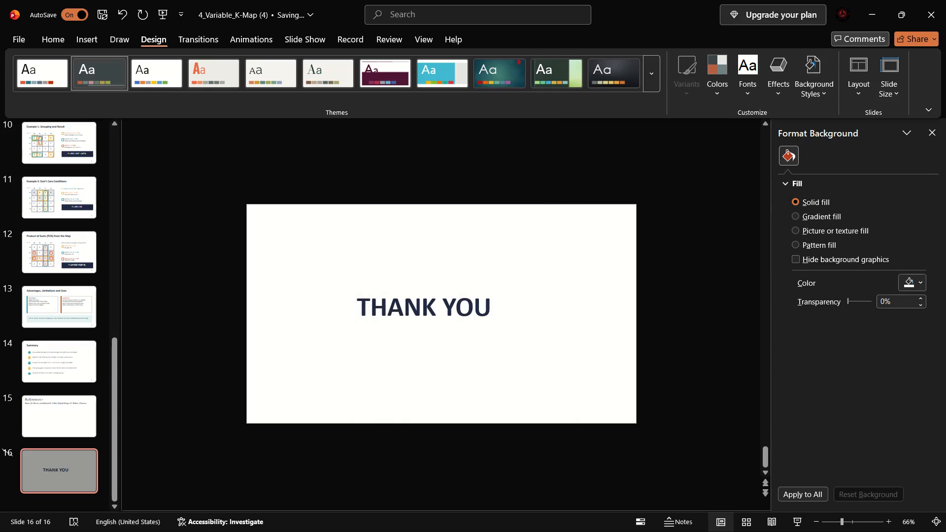
Try to copy a sharing link for the presentation.
{"action": "left_click", "coordinate": [913, 33]}
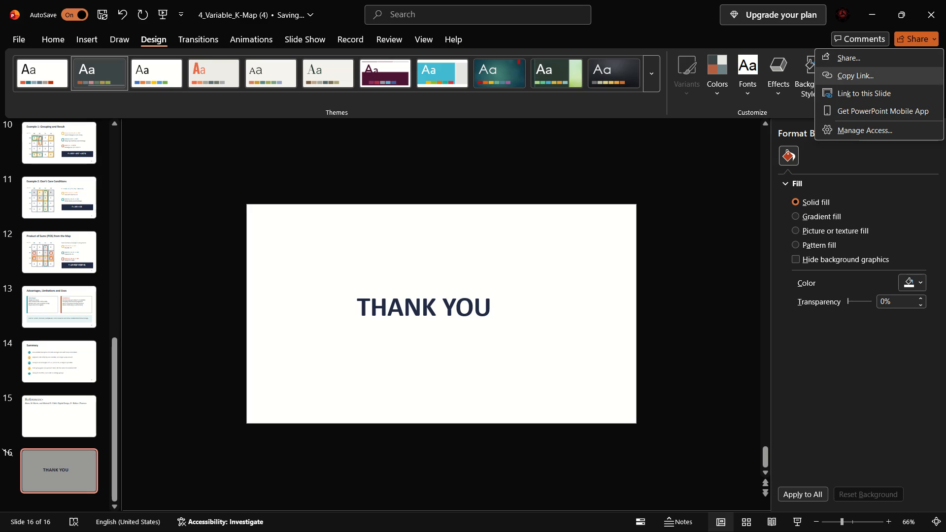
{"action": "left_click", "coordinate": [855, 73]}
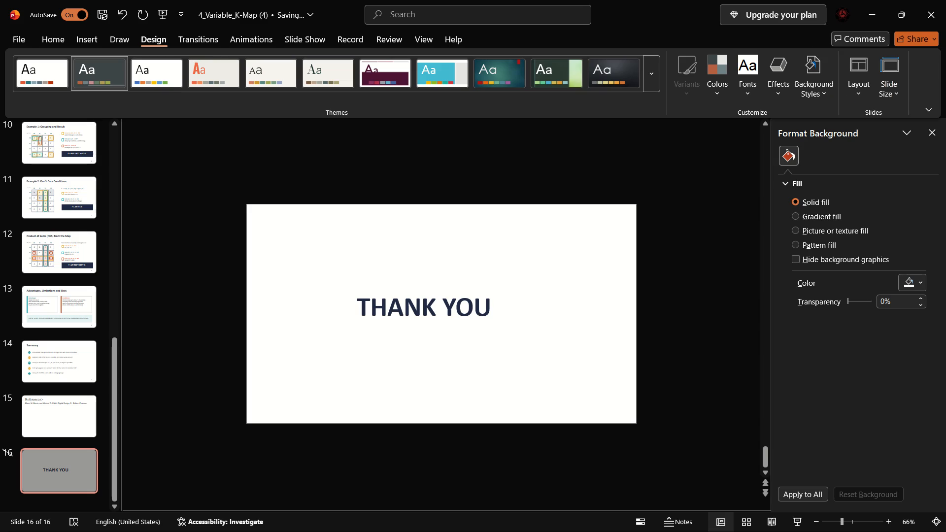
{"action": "left_click", "coordinate": [915, 42]}
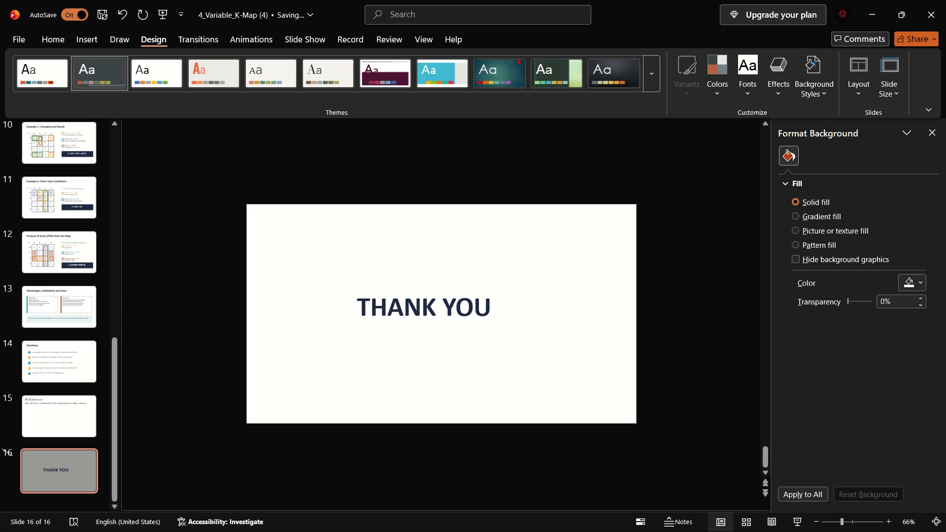
{"action": "left_click", "coordinate": [910, 39]}
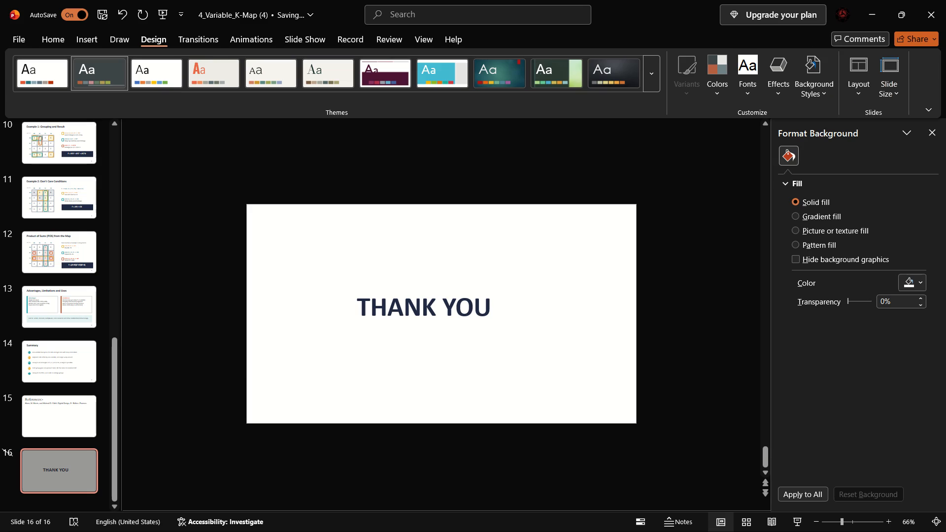
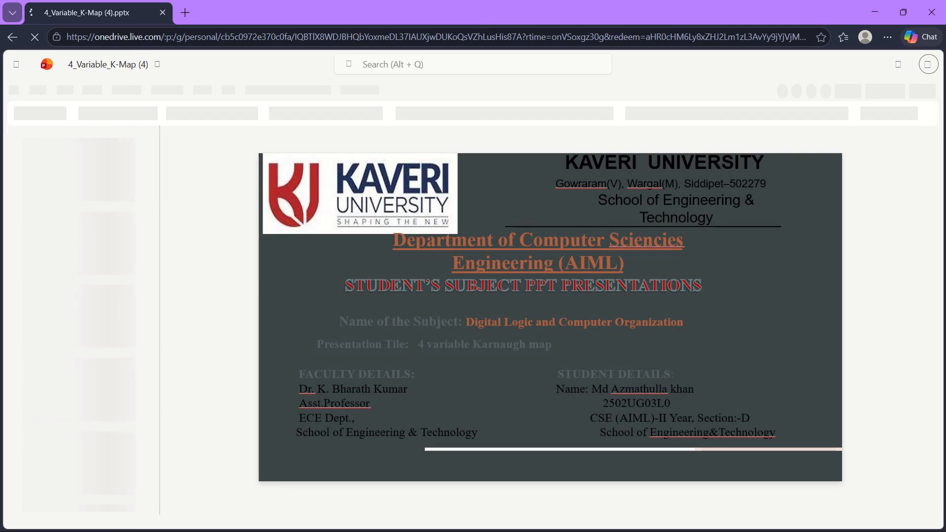
Look through the deck's slide thumbnails from the title slide to the closing THANK YOU slide.
{"action": "scroll", "coordinate": [515, 357], "scroll_direction": "down", "scroll_amount": 2}
{"action": "left_click", "coordinate": [368, 268]}
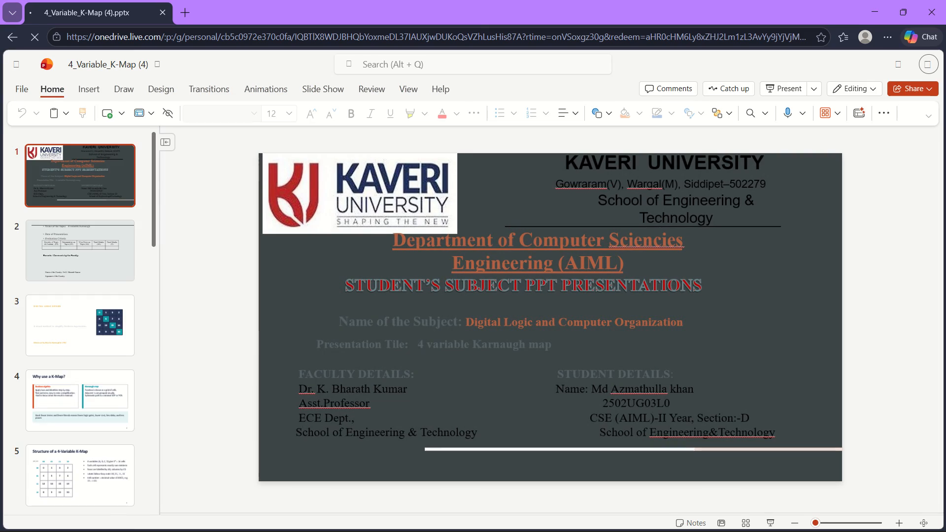
{"action": "left_click", "coordinate": [82, 250]}
{"action": "left_click", "coordinate": [73, 353]}
{"action": "scroll", "coordinate": [73, 353], "scroll_direction": "down", "scroll_amount": 8}
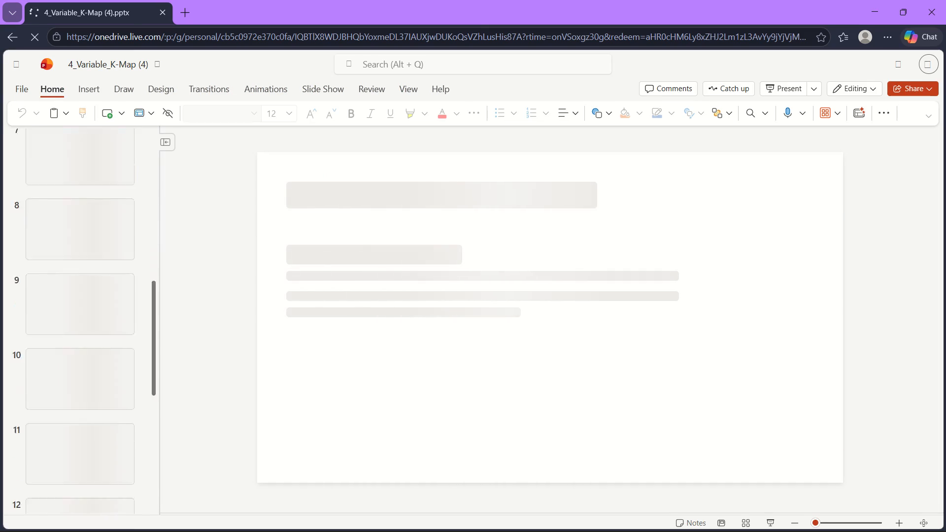
{"action": "scroll", "coordinate": [73, 353], "scroll_direction": "down", "scroll_amount": 6}
{"action": "left_click", "coordinate": [55, 457]}
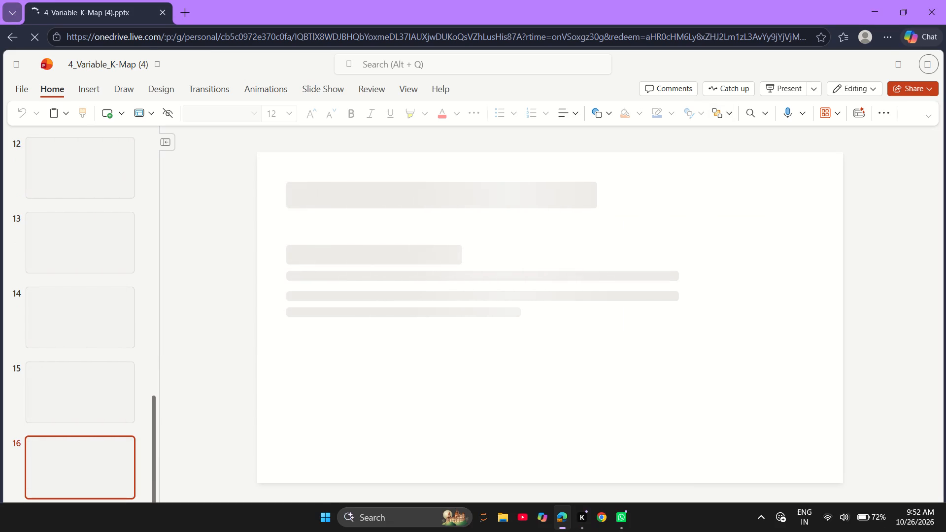
{"action": "left_click", "coordinate": [398, 517]}
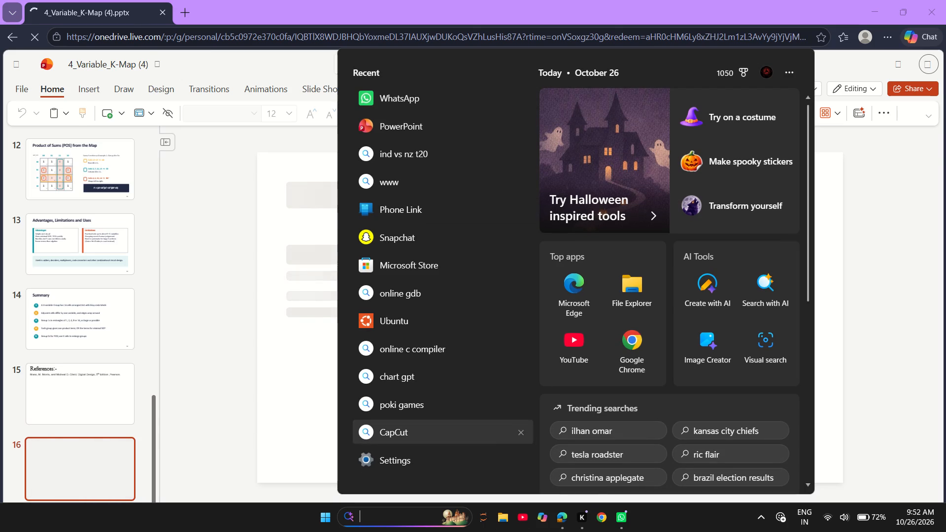
{"action": "scroll", "coordinate": [206, 203], "scroll_direction": "up", "scroll_amount": 4}
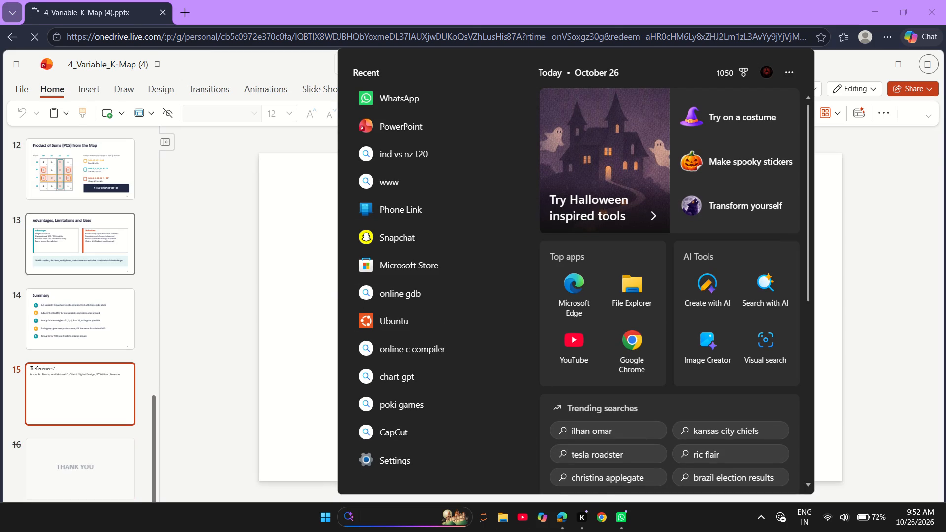
{"action": "scroll", "coordinate": [72, 233], "scroll_direction": "up", "scroll_amount": 6}
{"action": "scroll", "coordinate": [37, 442], "scroll_direction": "up", "scroll_amount": 6}
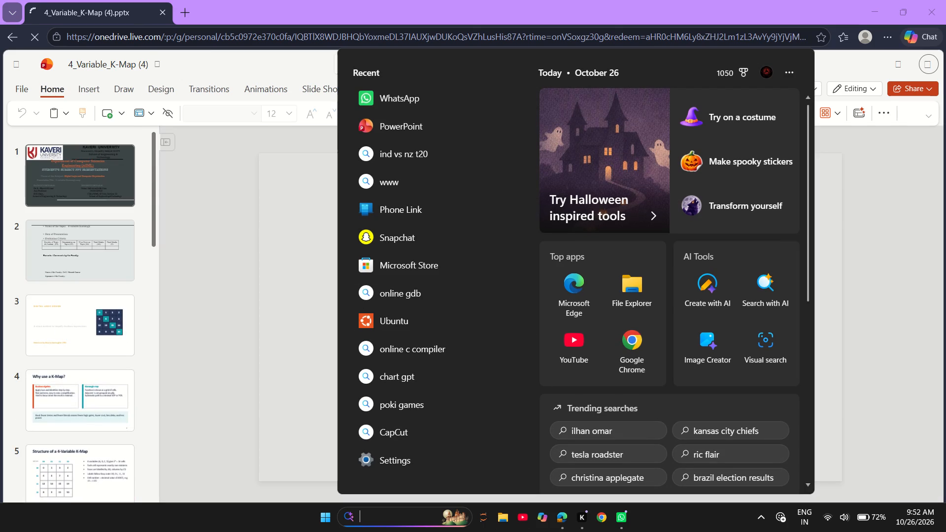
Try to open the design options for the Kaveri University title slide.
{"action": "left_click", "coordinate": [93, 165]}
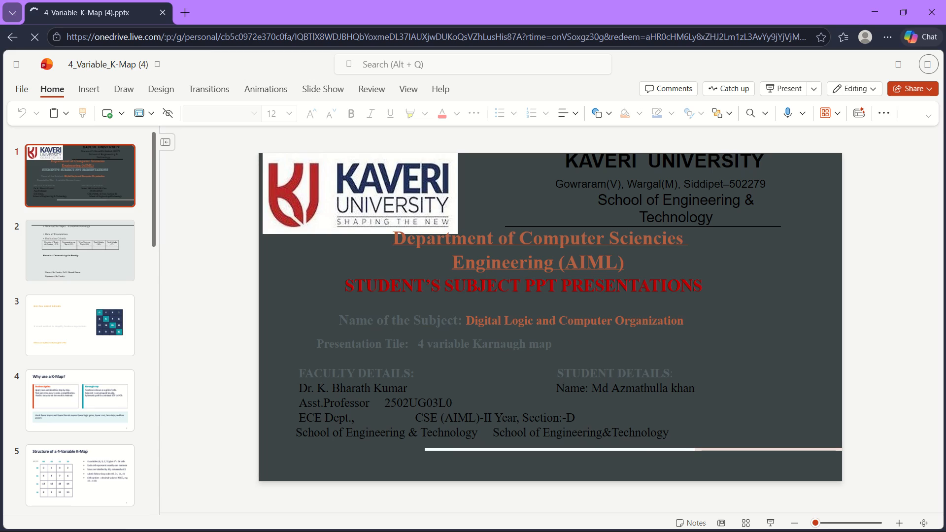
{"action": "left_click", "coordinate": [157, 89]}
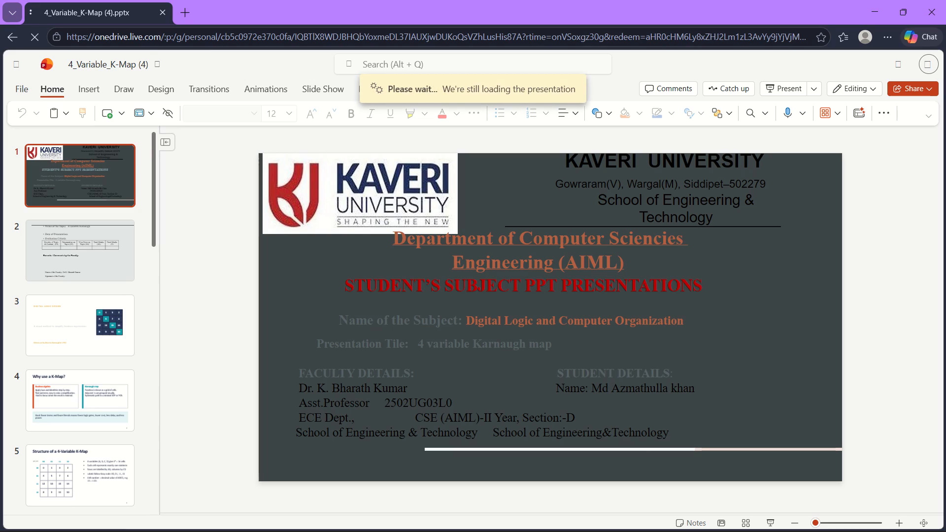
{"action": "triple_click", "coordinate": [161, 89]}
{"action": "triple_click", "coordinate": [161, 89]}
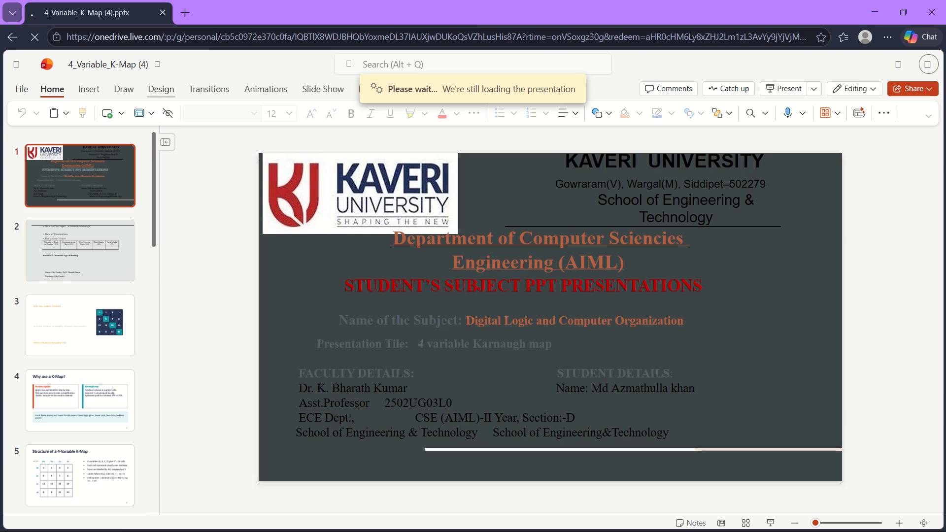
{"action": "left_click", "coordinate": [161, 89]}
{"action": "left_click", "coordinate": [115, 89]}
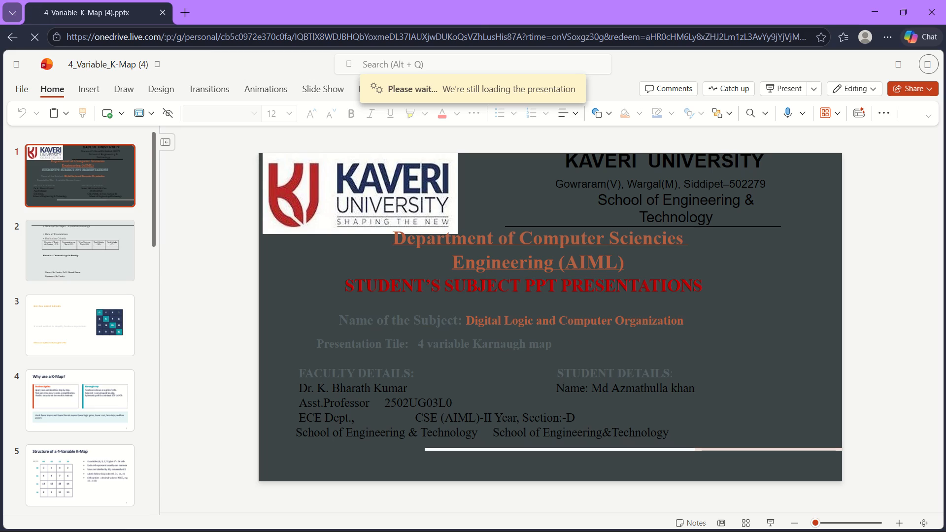
Check the Summary and THANK YOU slides at the end of the deck.
{"action": "scroll", "coordinate": [94, 297], "scroll_direction": "down", "scroll_amount": 8}
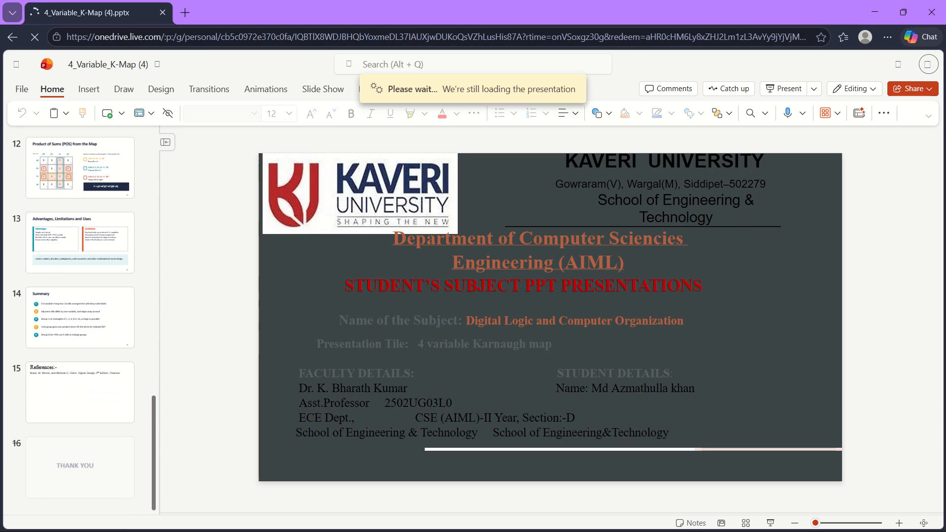
{"action": "left_click", "coordinate": [69, 392]}
{"action": "left_click", "coordinate": [79, 344]}
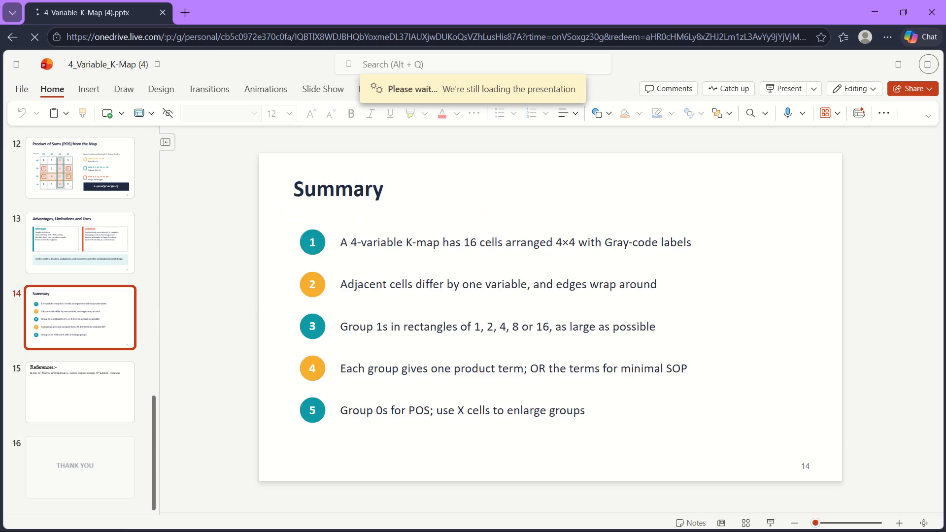
{"action": "left_click", "coordinate": [78, 450]}
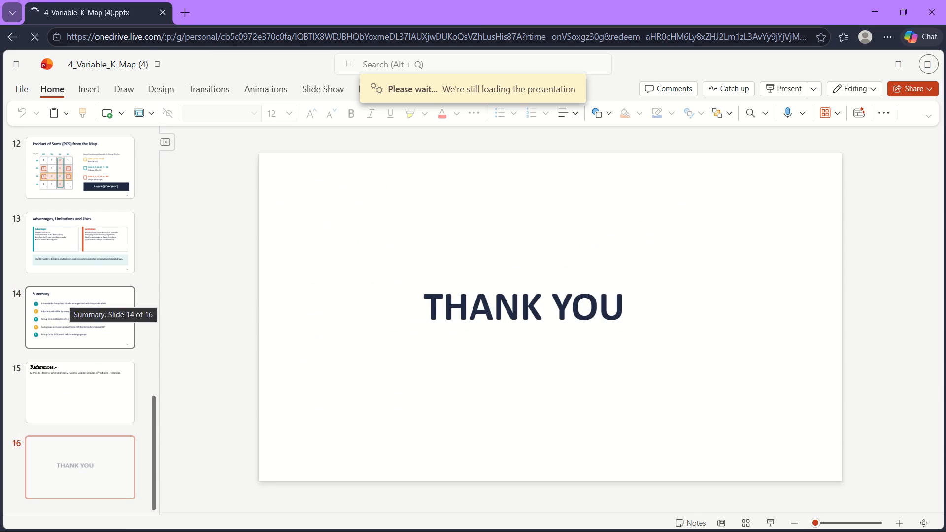
Enlarge the Kaveri University logo on slide 1 slightly so that it reaches the slide's left edge.
{"action": "scroll", "coordinate": [63, 298], "scroll_direction": "up", "scroll_amount": 10}
{"action": "left_click", "coordinate": [96, 212]}
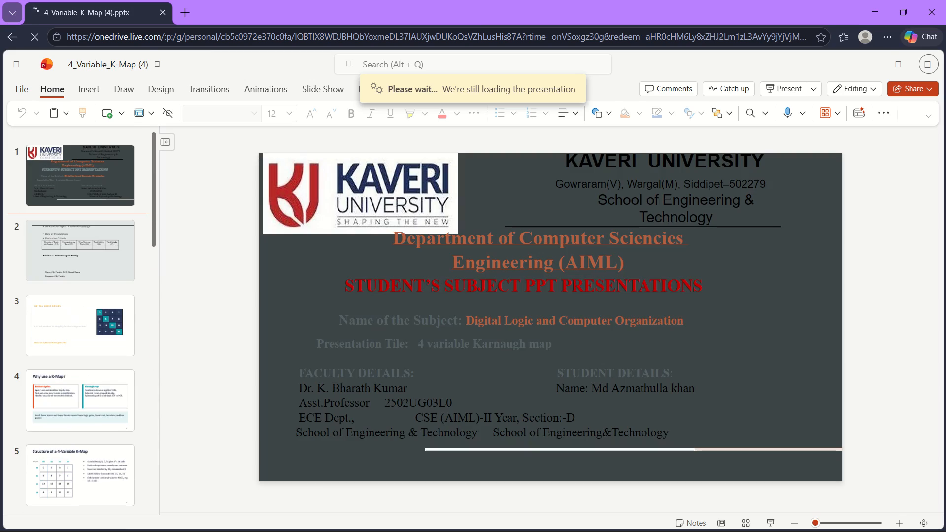
{"action": "left_click", "coordinate": [100, 176]}
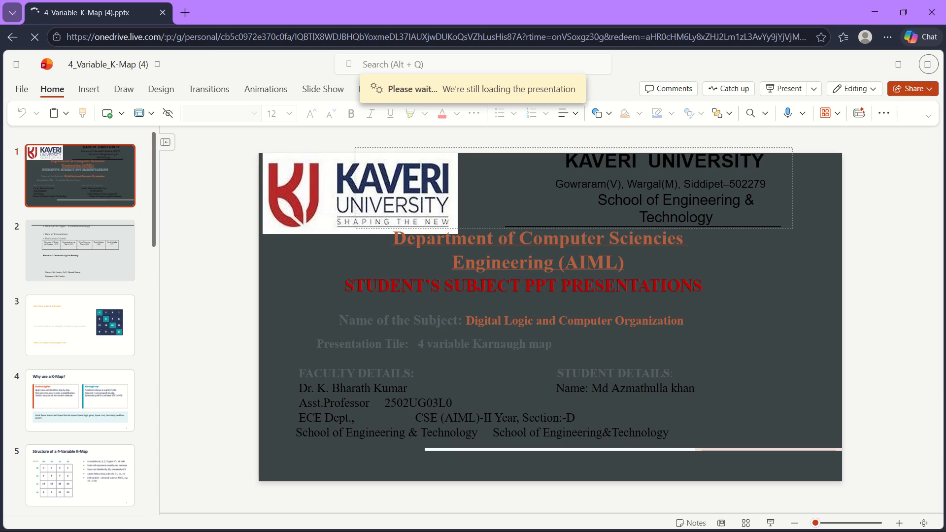
{"action": "left_click", "coordinate": [503, 252]}
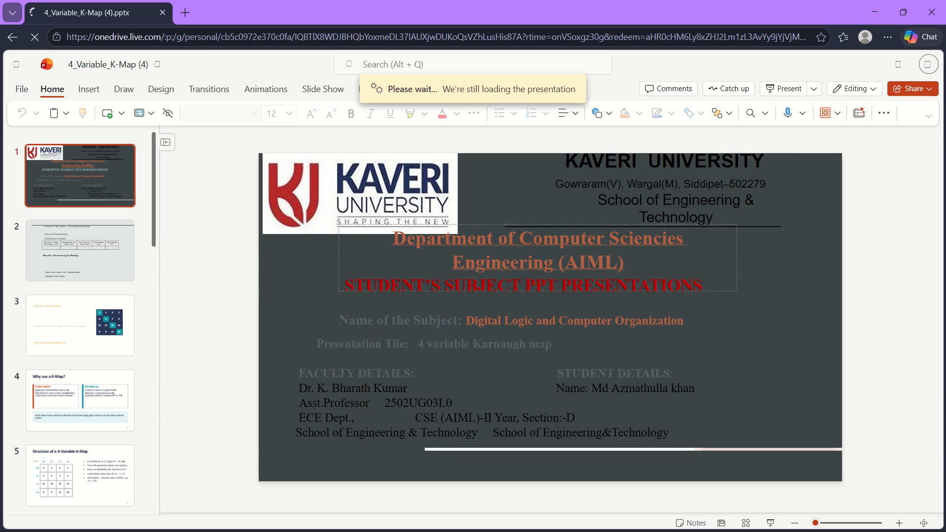
{"action": "right_click", "coordinate": [503, 252]}
{"action": "left_click", "coordinate": [390, 211]}
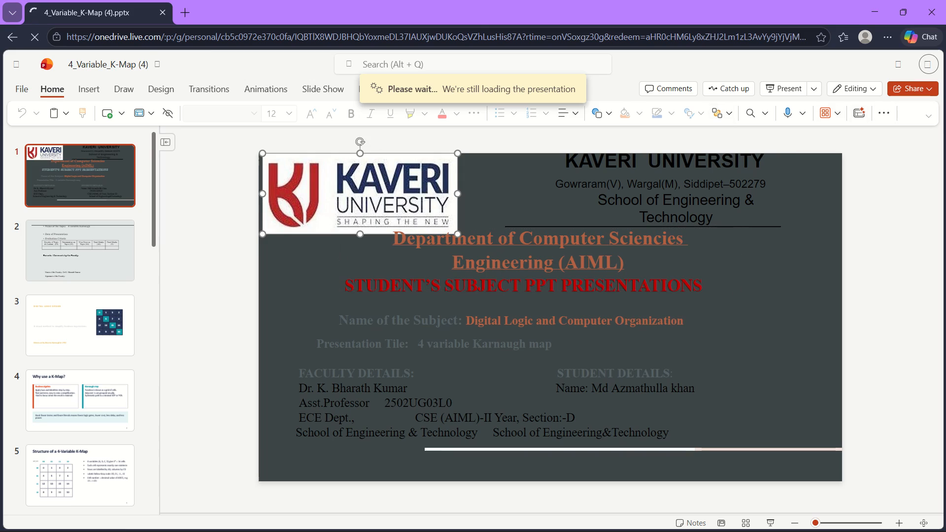
{"action": "left_click_drag", "start_coordinate": [261, 193], "coordinate": [256, 193]}
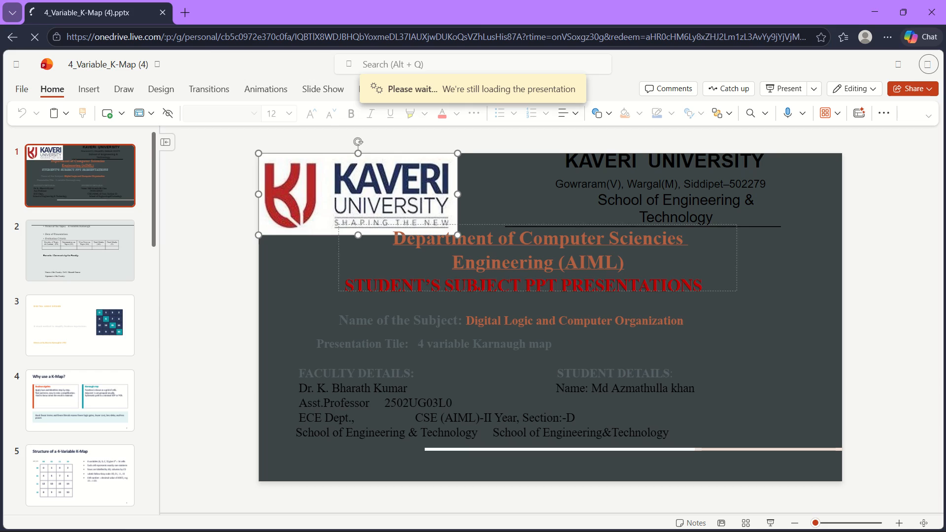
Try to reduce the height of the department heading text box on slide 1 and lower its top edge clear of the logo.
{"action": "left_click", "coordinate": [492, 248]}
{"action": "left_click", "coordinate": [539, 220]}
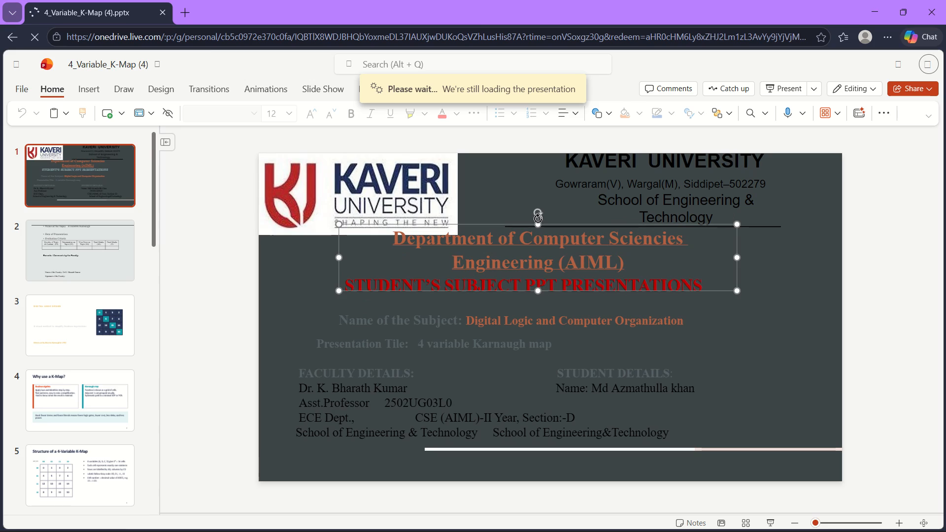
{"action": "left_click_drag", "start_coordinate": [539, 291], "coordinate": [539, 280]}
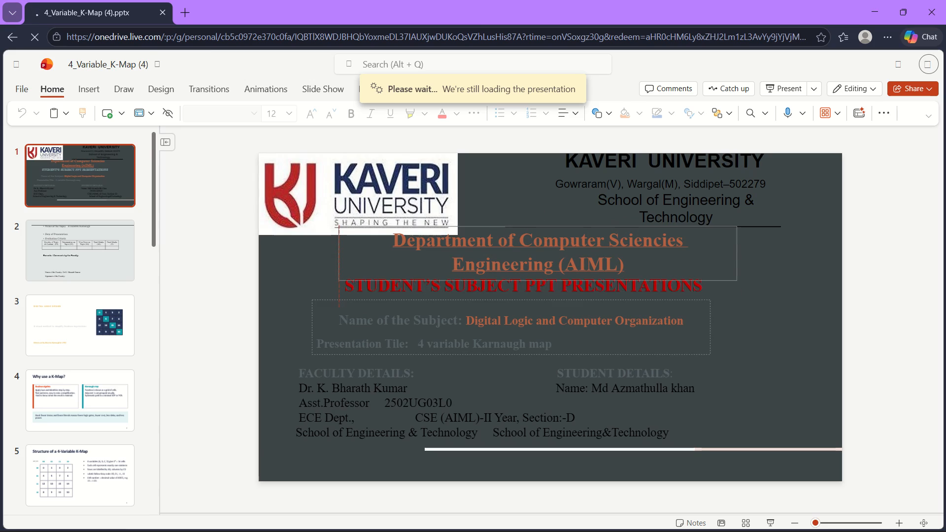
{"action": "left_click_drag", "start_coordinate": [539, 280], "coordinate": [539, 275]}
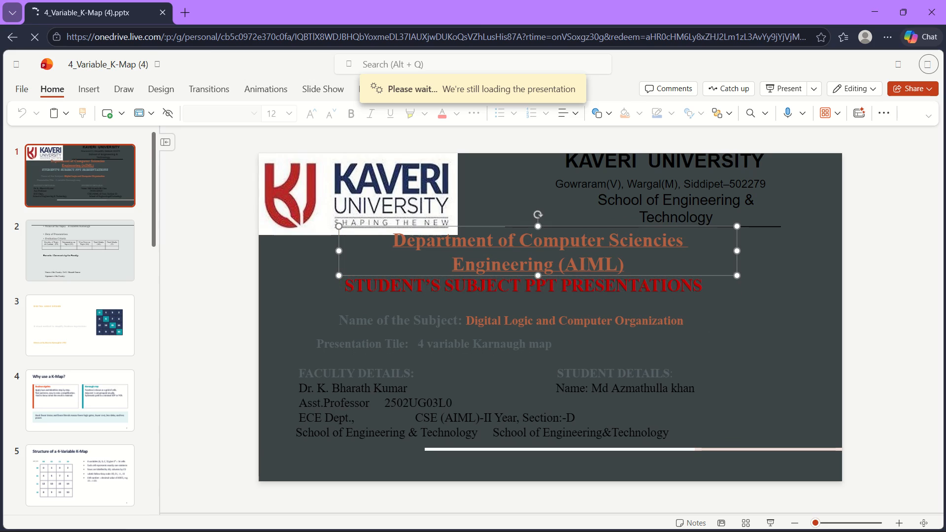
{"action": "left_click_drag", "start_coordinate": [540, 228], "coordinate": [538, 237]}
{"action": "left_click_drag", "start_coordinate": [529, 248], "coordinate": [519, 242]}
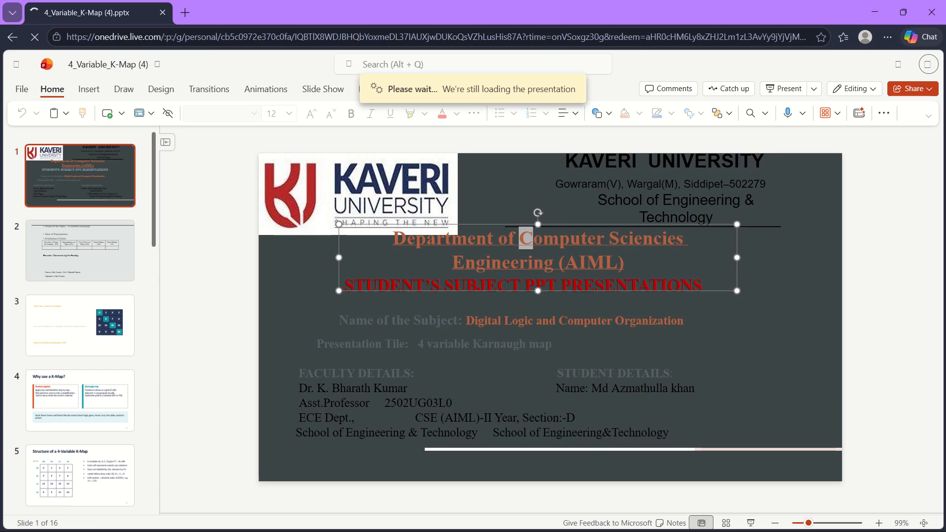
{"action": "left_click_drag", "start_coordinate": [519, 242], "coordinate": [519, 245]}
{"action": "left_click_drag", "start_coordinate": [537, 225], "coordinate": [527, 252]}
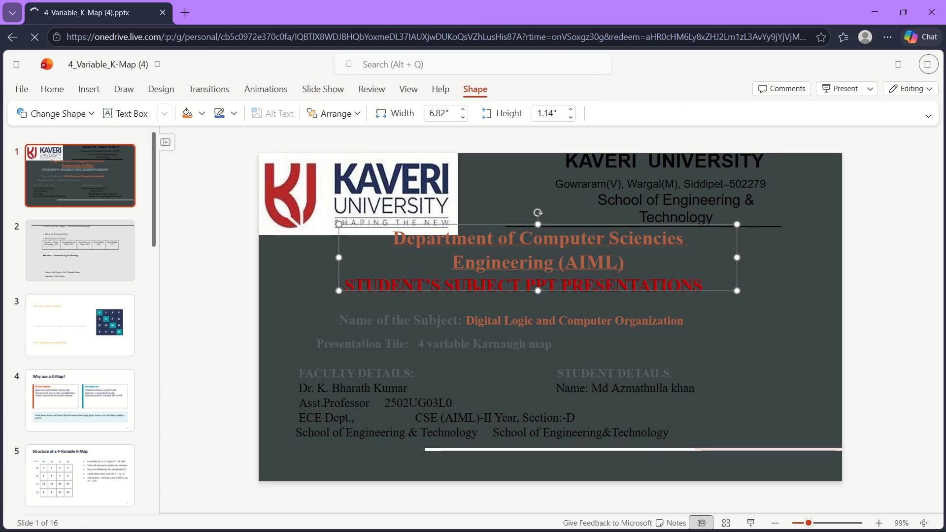
Select the two-line heading text "Department of Computer Sciencies Engineering (AIML)" on slide 1.
{"action": "left_click_drag", "start_coordinate": [629, 261], "coordinate": [364, 225]}
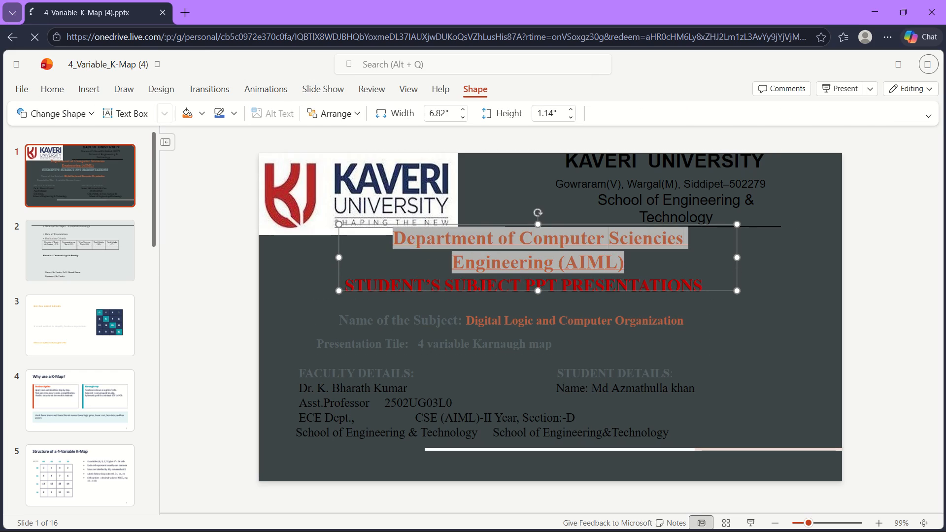